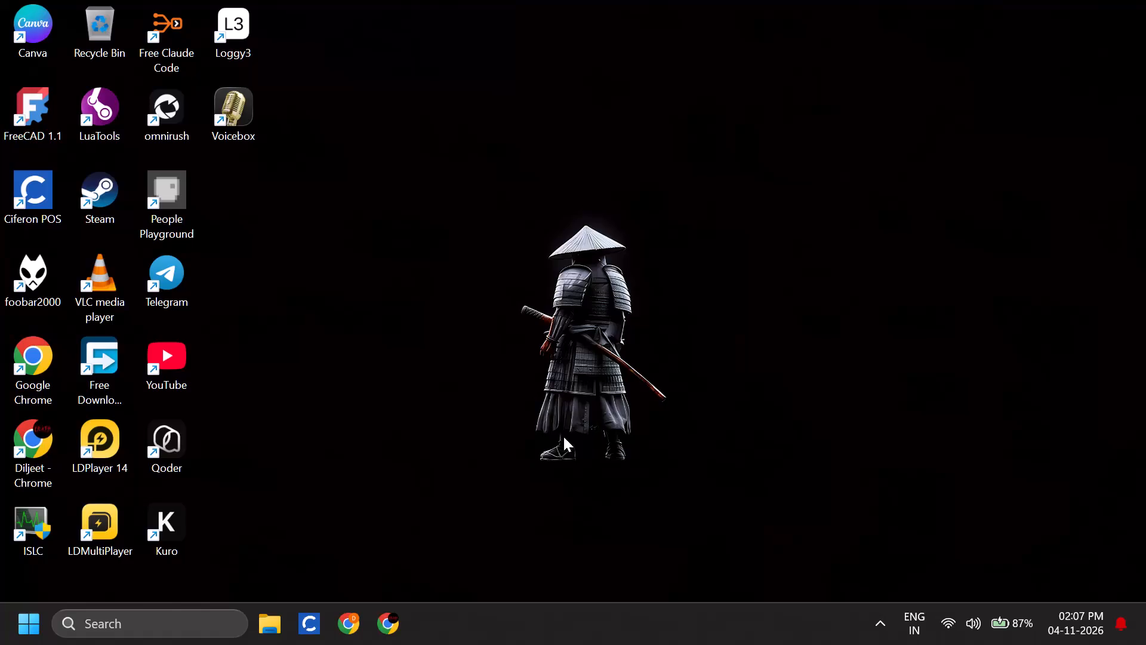
Launch Ciferon POS and open its POS billing screen for the Pizza Coffee Day - Najafgarh Road outlet.
{"action": "left_click", "coordinate": [304, 615]}
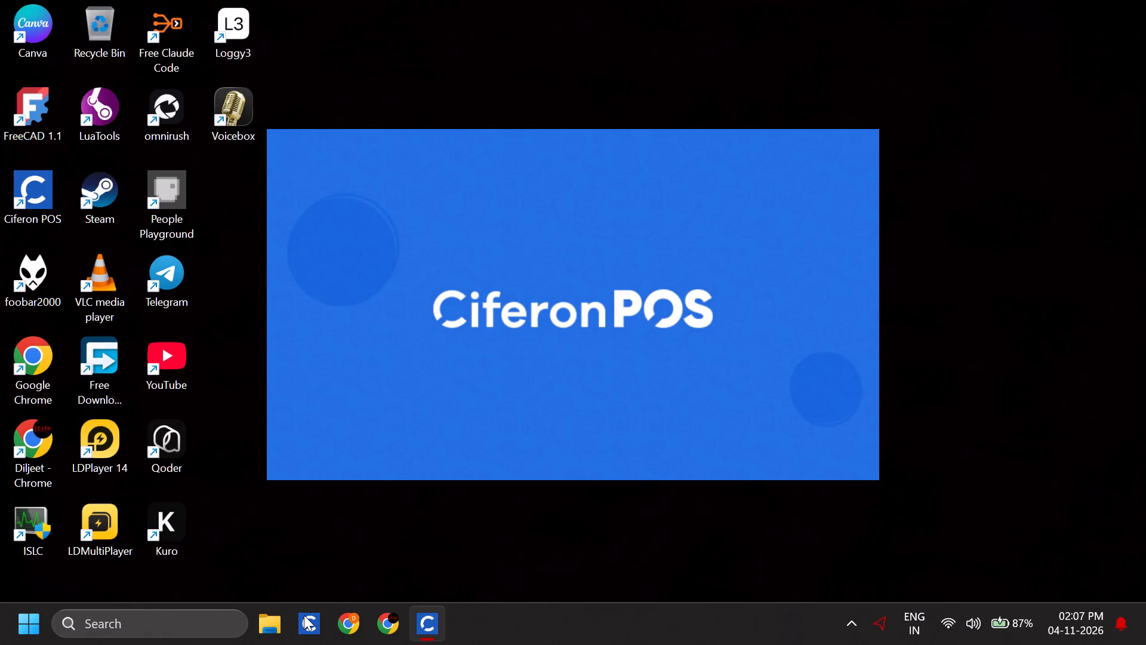
{"action": "left_click", "coordinate": [336, 388]}
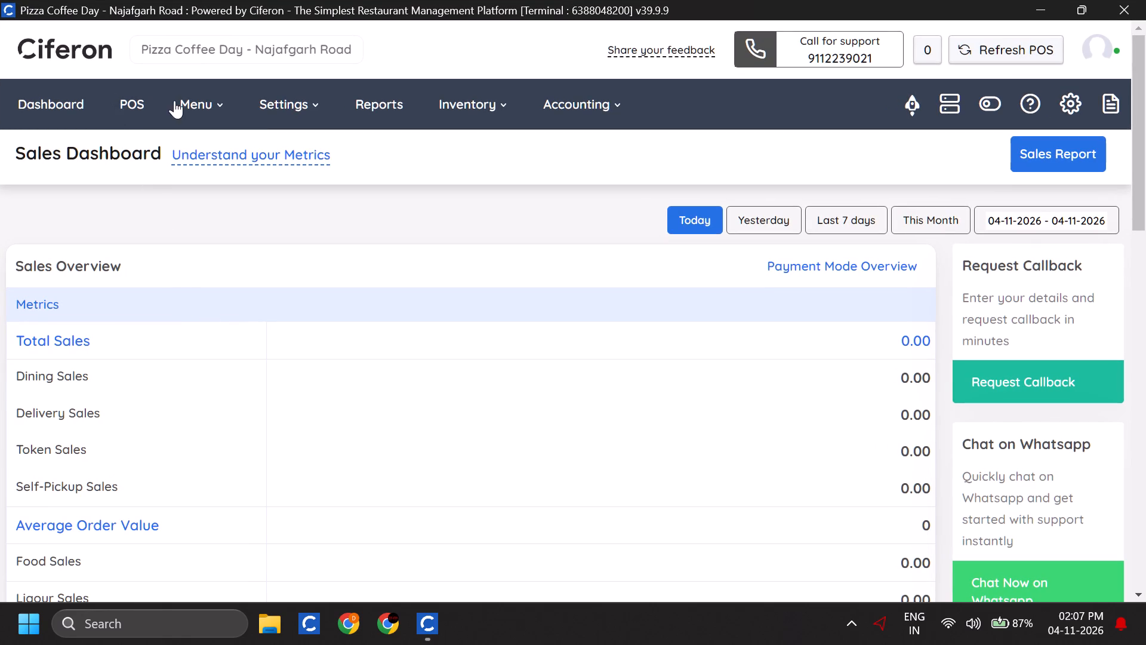
{"action": "left_click", "coordinate": [133, 97]}
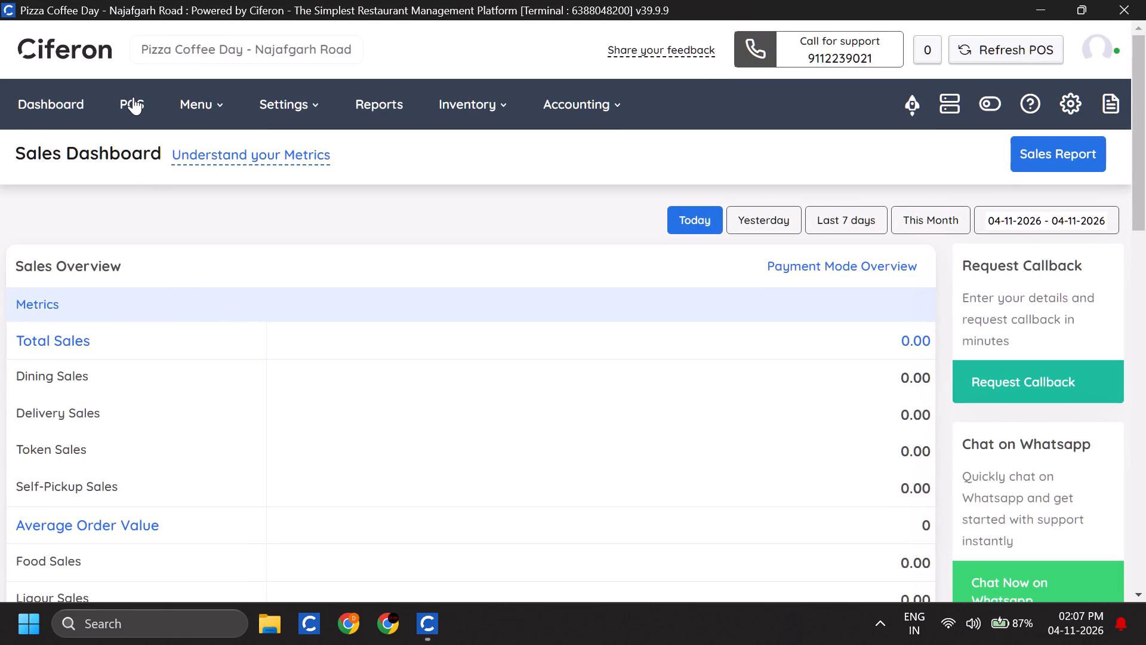
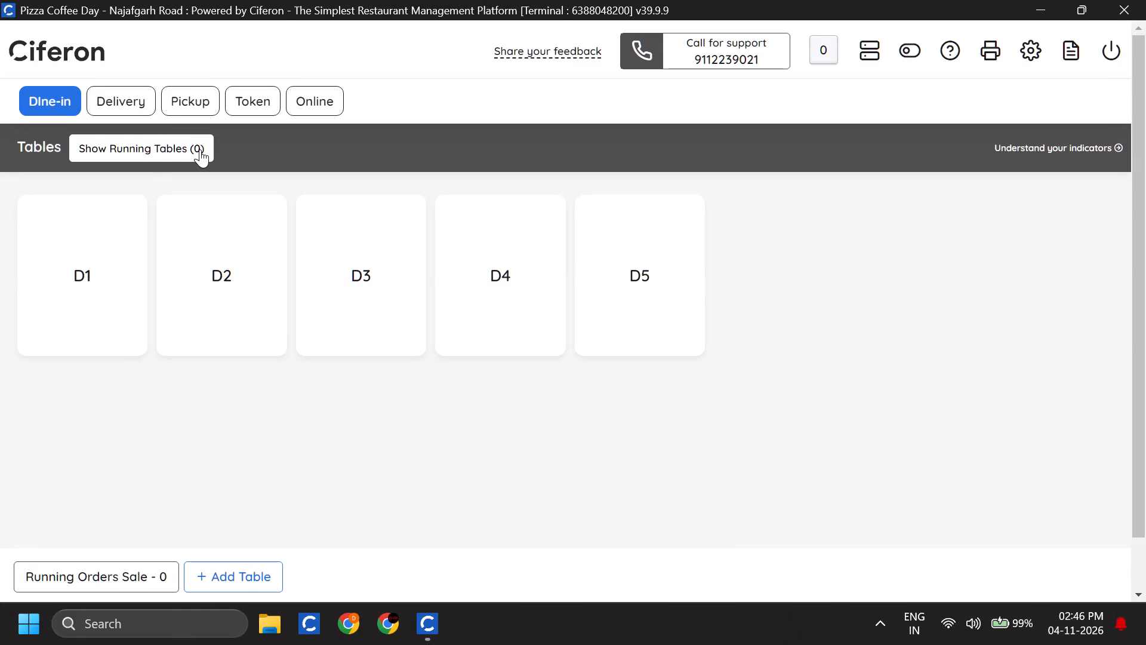
Start a new self-pickup order.
{"action": "left_click", "coordinate": [191, 94]}
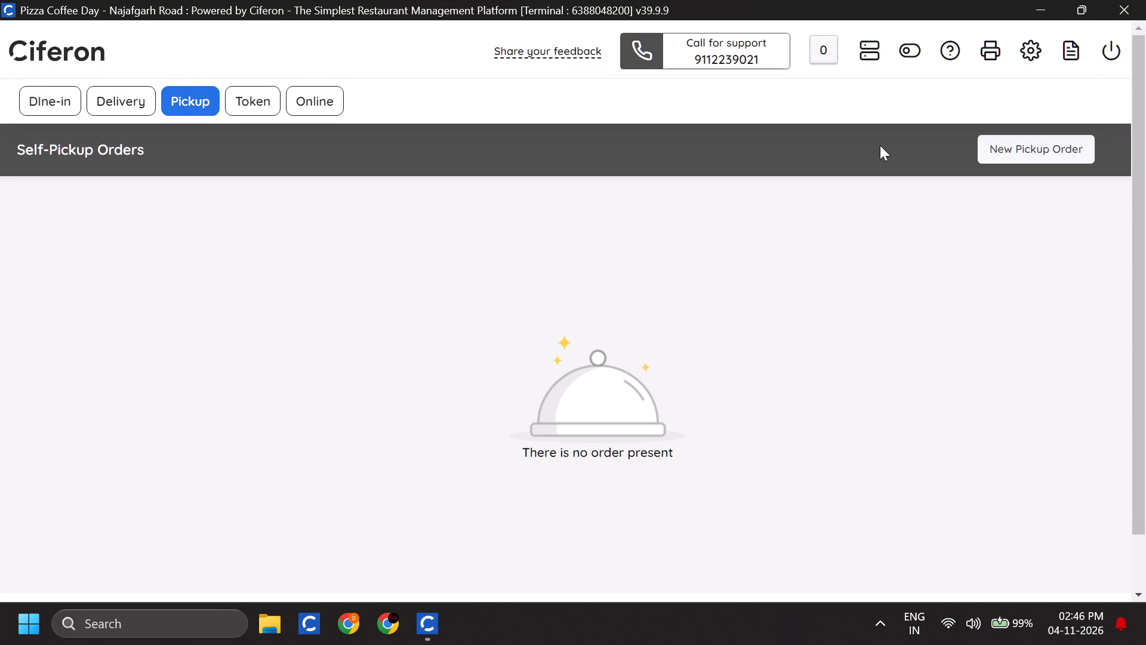
{"action": "left_click", "coordinate": [1056, 153]}
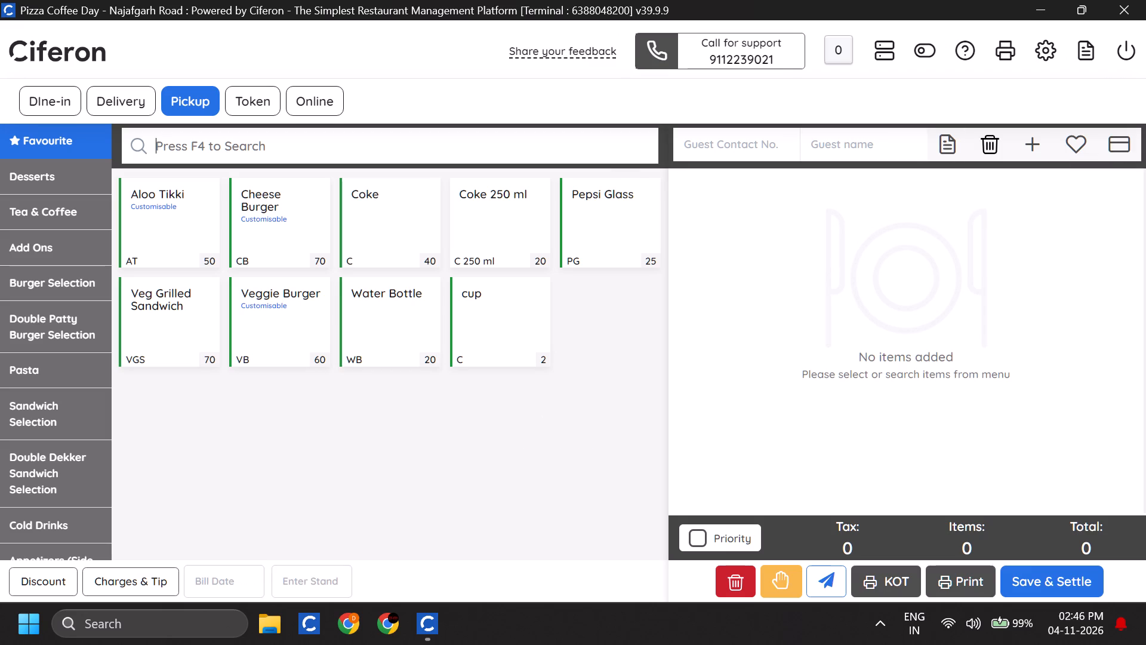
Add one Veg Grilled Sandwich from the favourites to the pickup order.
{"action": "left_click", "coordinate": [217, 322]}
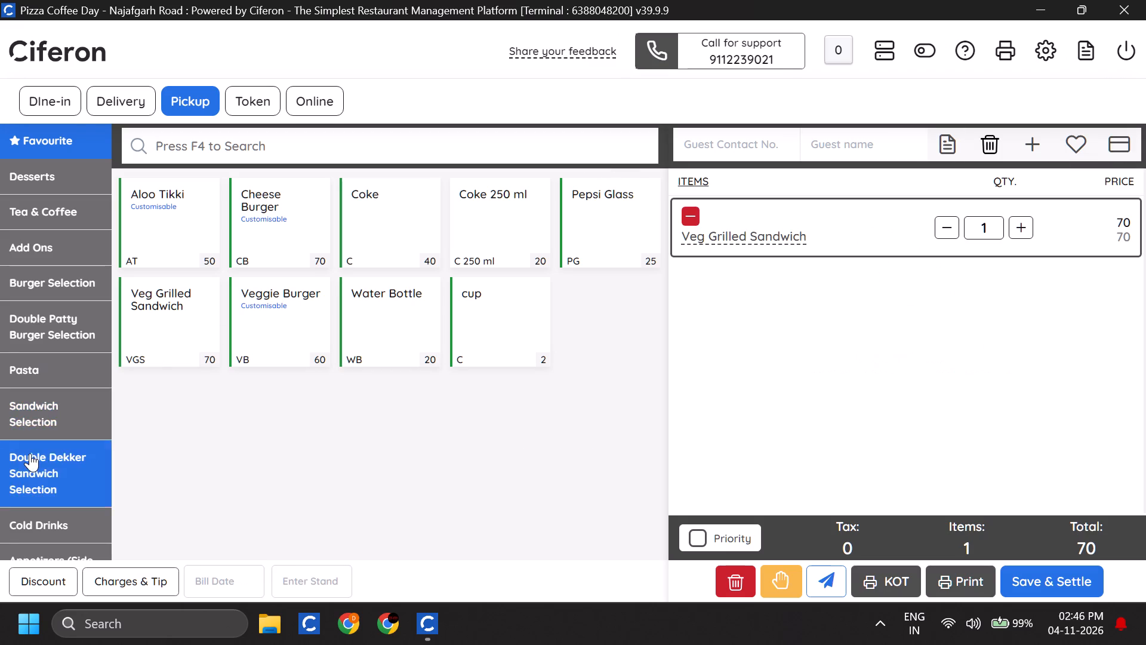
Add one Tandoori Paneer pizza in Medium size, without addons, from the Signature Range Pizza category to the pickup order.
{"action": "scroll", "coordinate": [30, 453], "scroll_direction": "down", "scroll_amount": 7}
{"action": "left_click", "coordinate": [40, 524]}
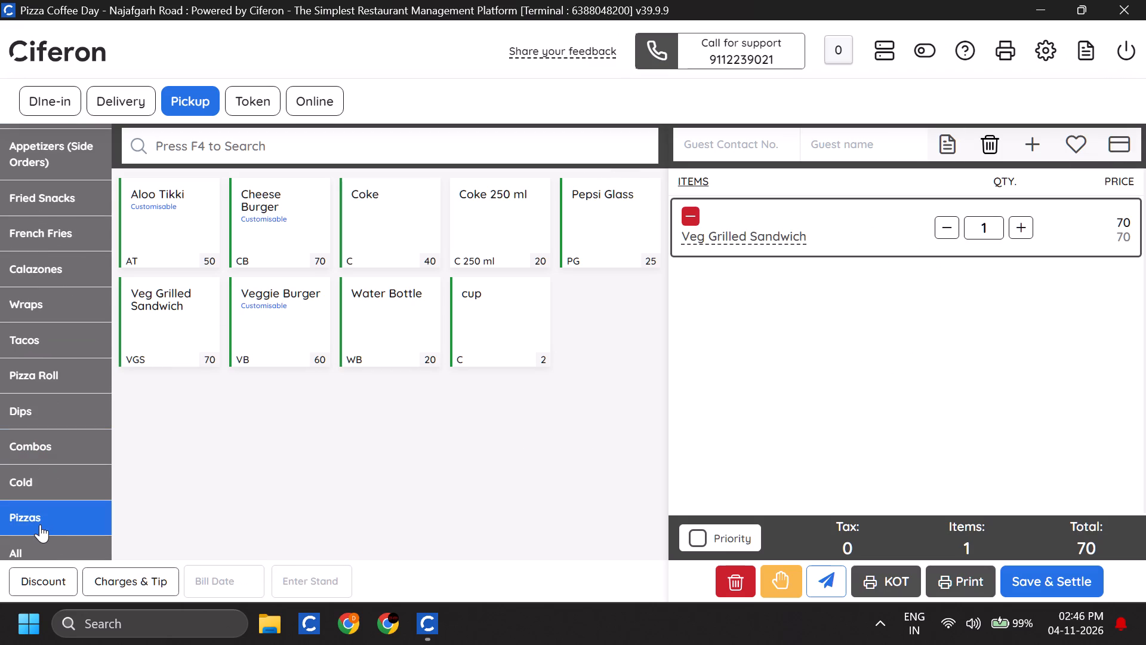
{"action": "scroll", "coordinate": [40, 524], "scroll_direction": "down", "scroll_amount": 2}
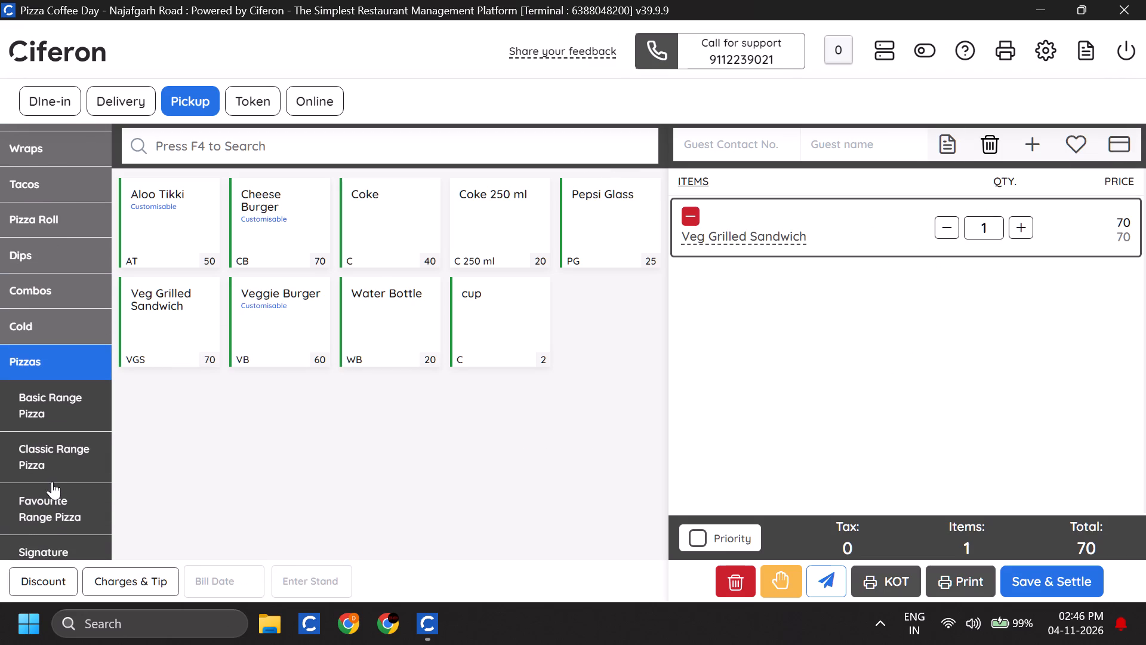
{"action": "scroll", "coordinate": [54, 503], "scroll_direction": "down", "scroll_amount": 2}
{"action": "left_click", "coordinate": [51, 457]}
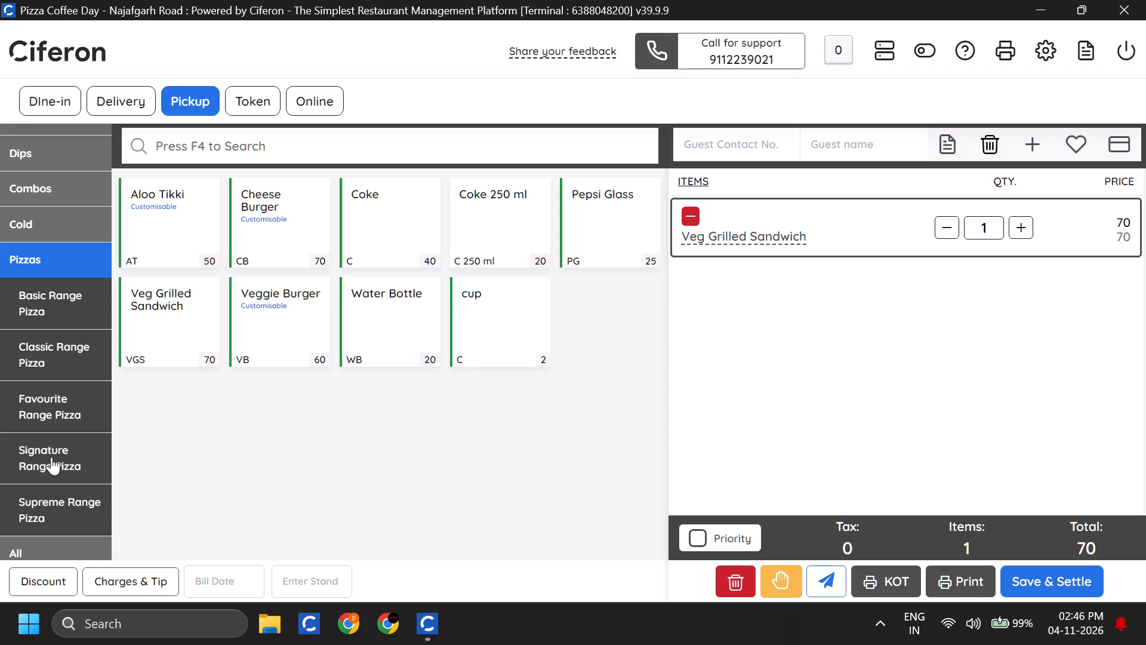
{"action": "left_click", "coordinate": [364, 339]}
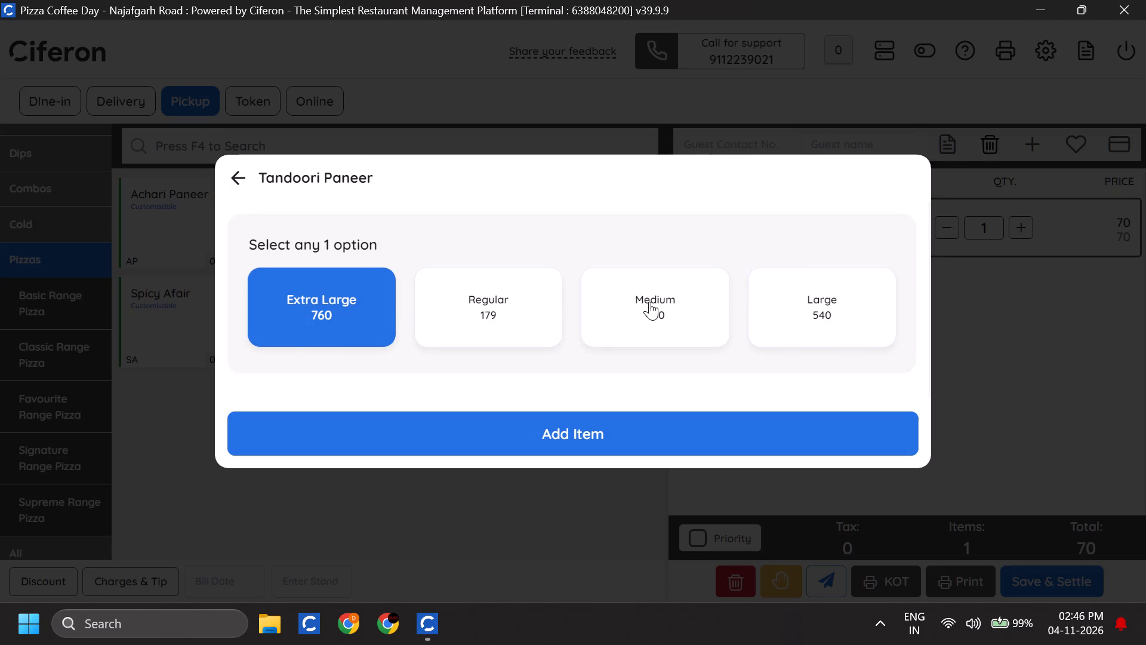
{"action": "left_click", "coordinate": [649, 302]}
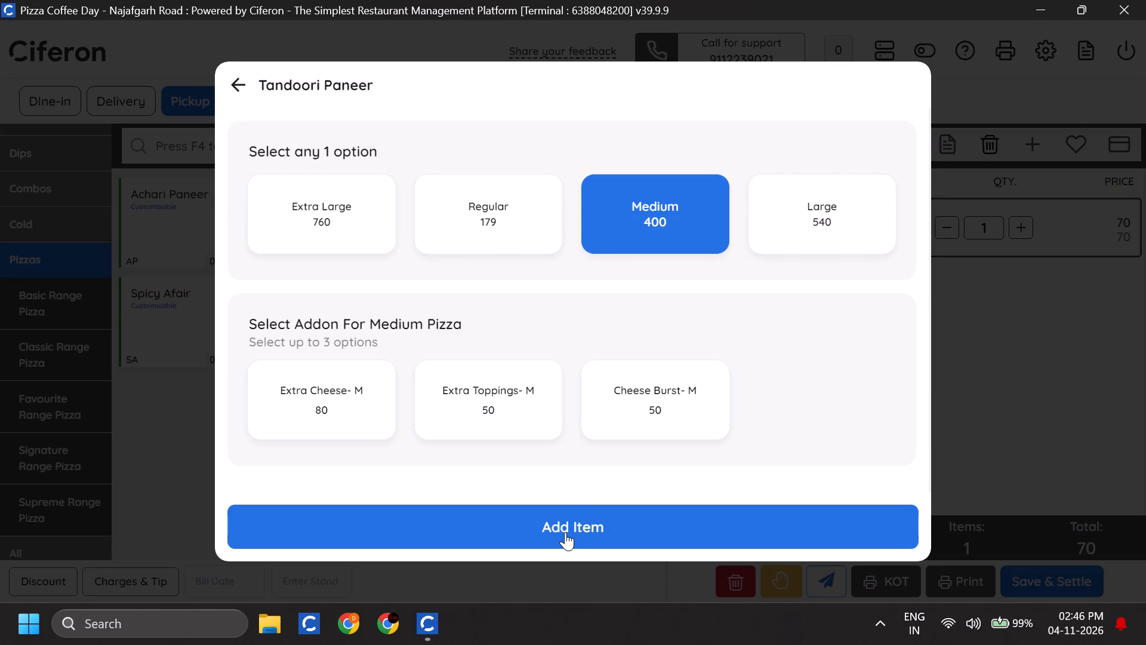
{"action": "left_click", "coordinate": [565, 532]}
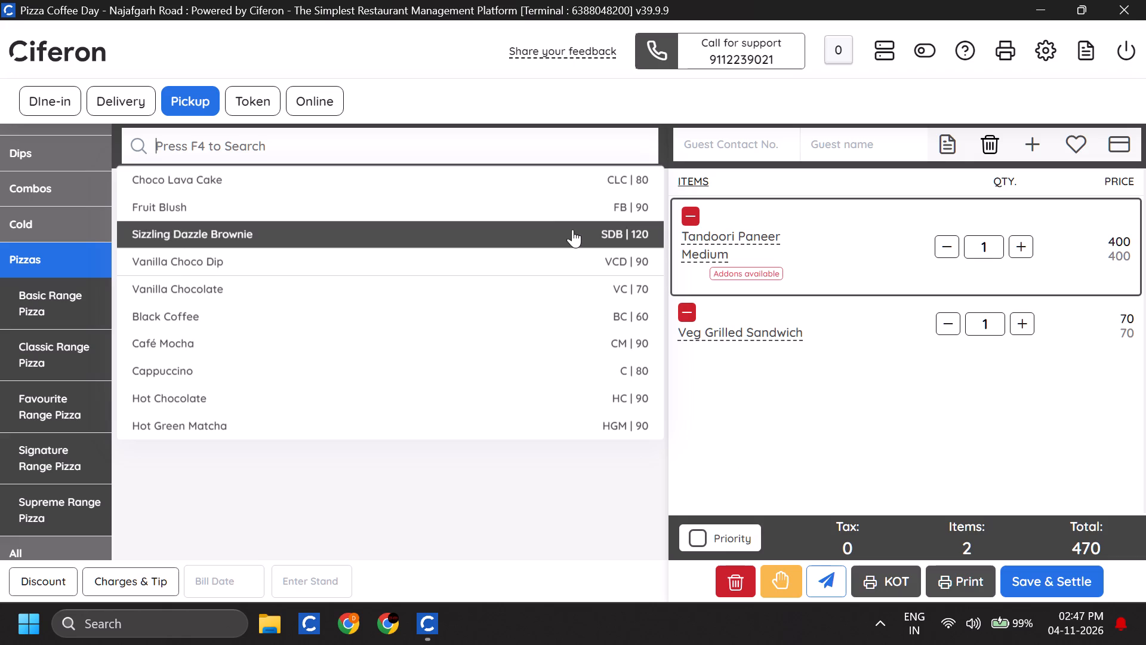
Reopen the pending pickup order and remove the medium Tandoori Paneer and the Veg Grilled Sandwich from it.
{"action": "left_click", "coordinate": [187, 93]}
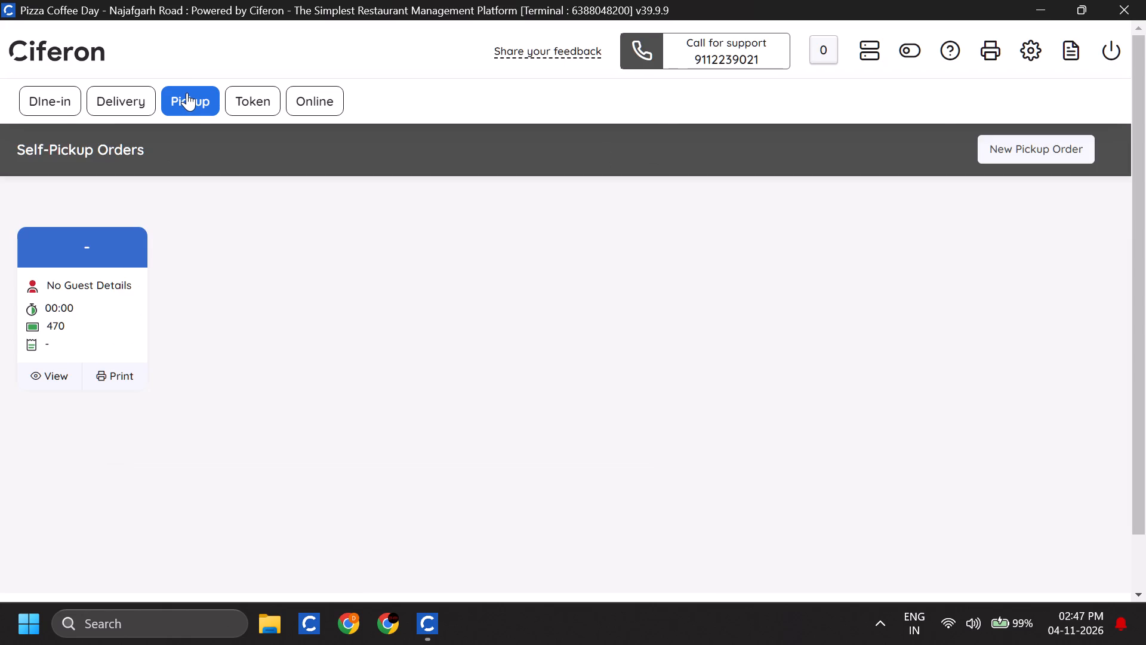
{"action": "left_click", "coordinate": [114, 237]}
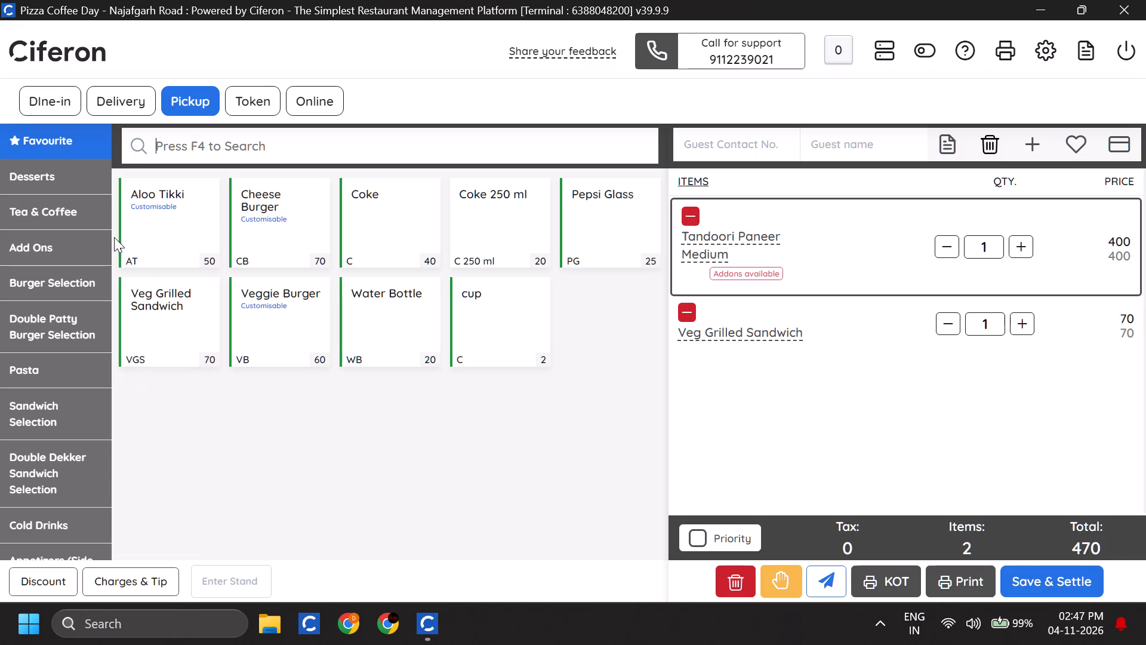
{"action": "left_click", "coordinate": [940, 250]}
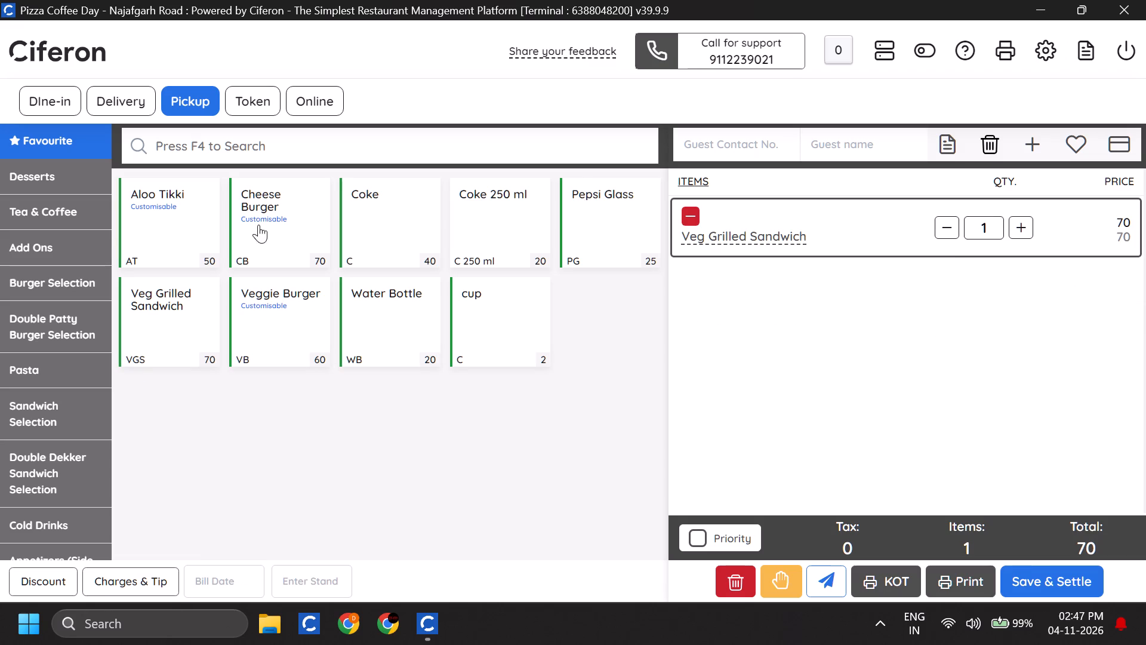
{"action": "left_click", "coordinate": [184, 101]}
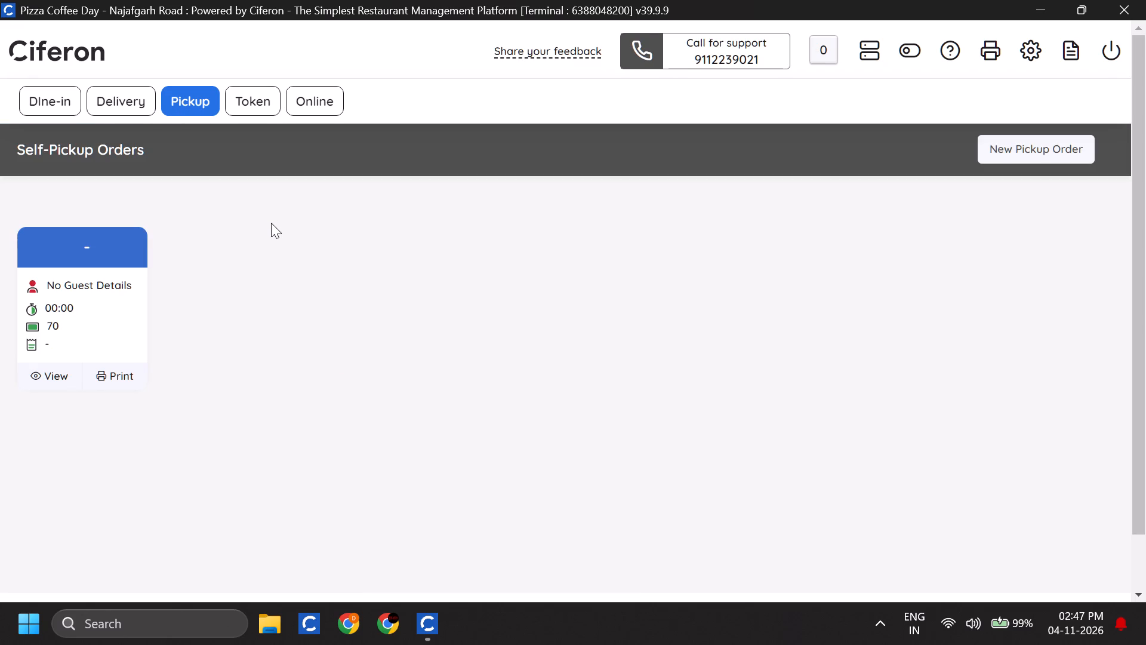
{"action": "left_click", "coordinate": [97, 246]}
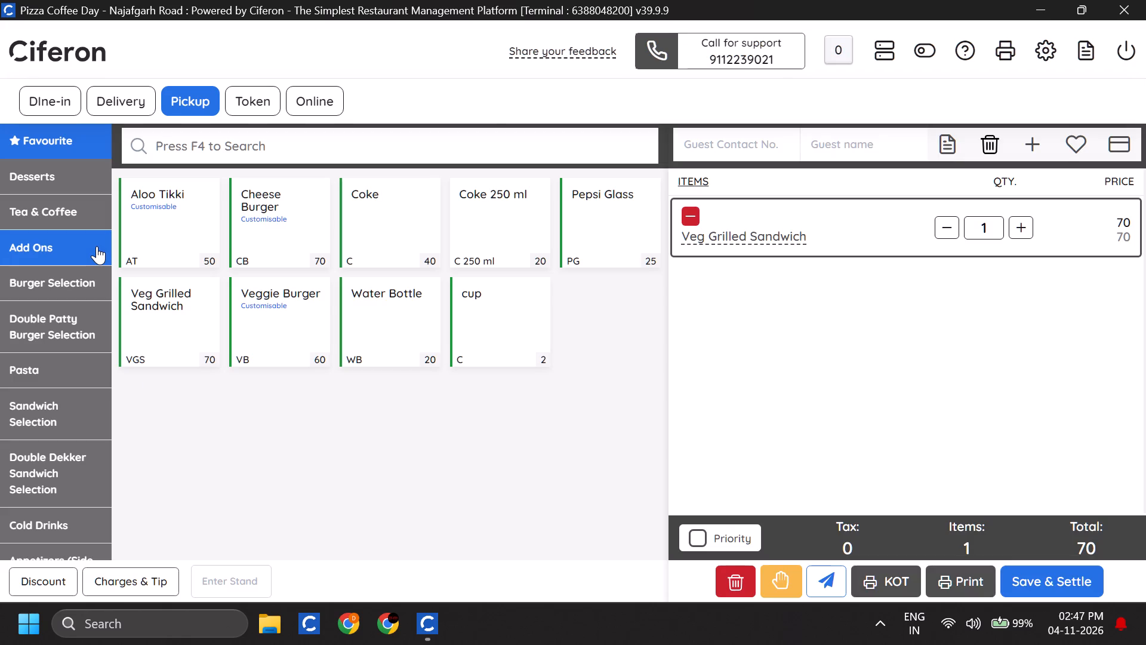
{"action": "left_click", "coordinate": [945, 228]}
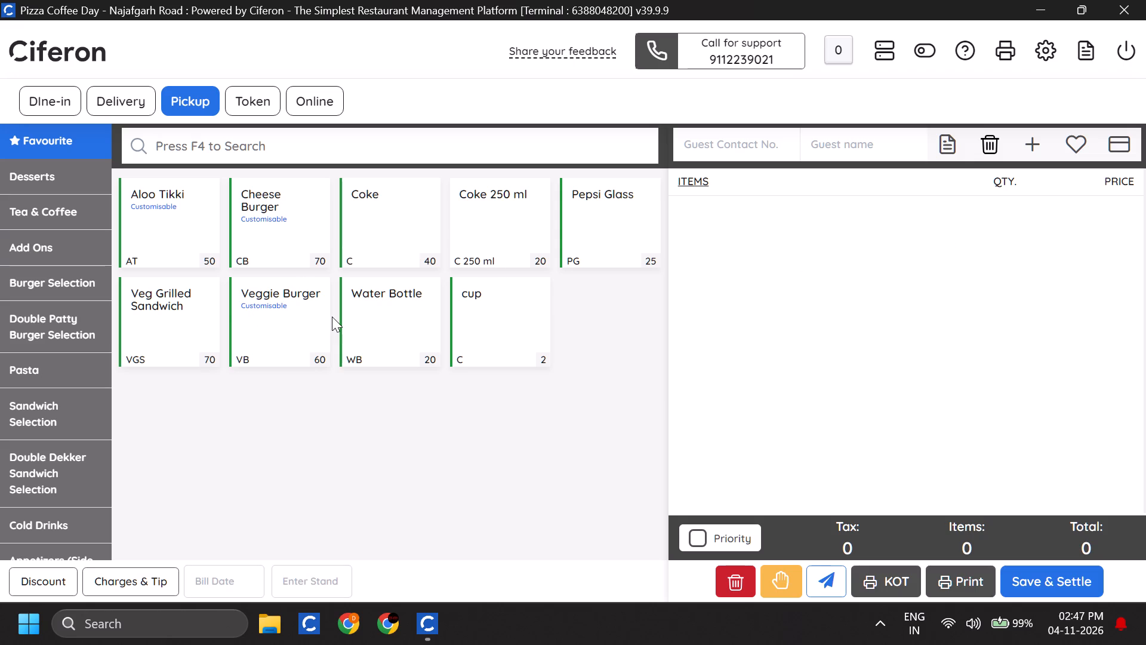
Add Tandoori Paneer in Medium size from the Signature Range Pizza category and set its quantity to 2.
{"action": "scroll", "coordinate": [58, 432], "scroll_direction": "down", "scroll_amount": 3}
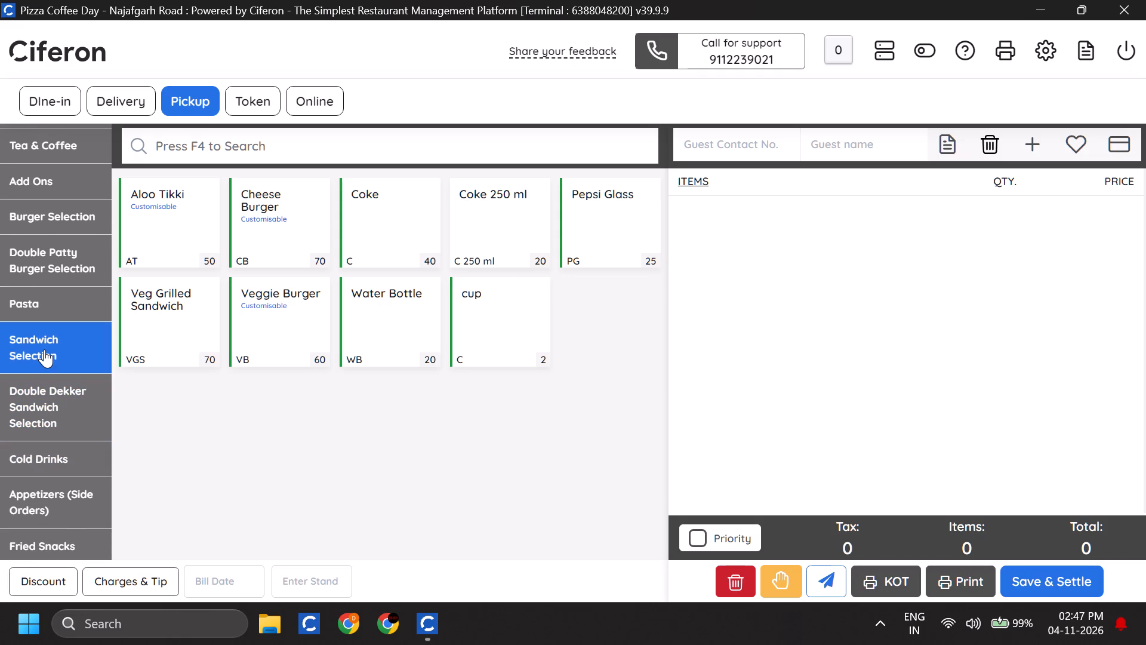
{"action": "scroll", "coordinate": [44, 349], "scroll_direction": "down", "scroll_amount": 5}
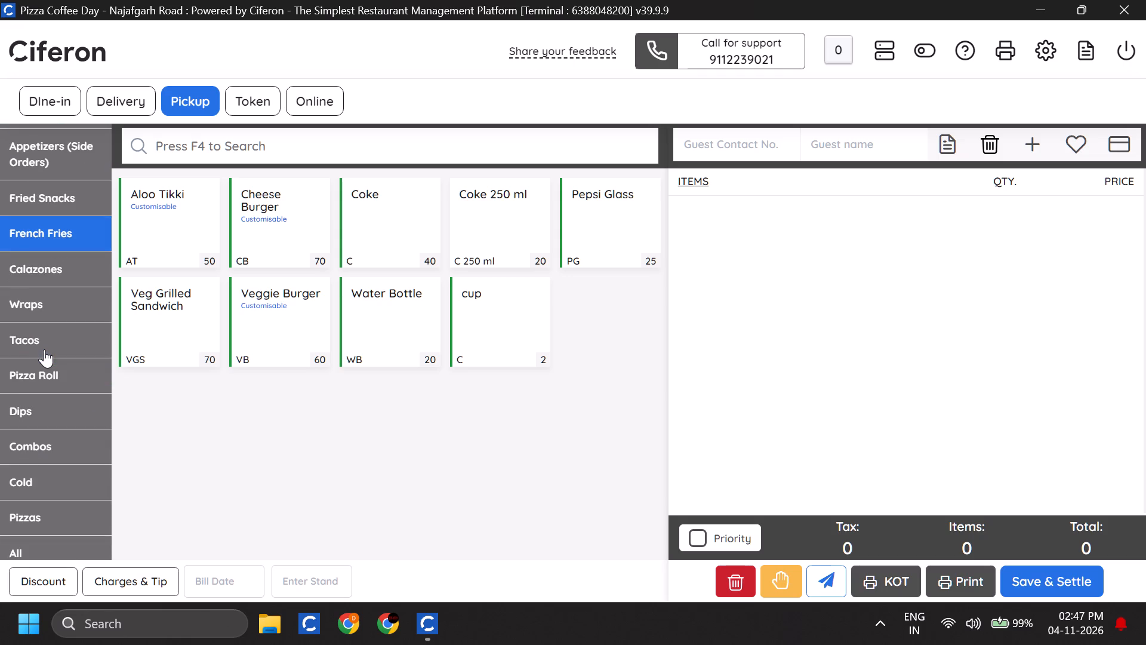
{"action": "left_click", "coordinate": [70, 515]}
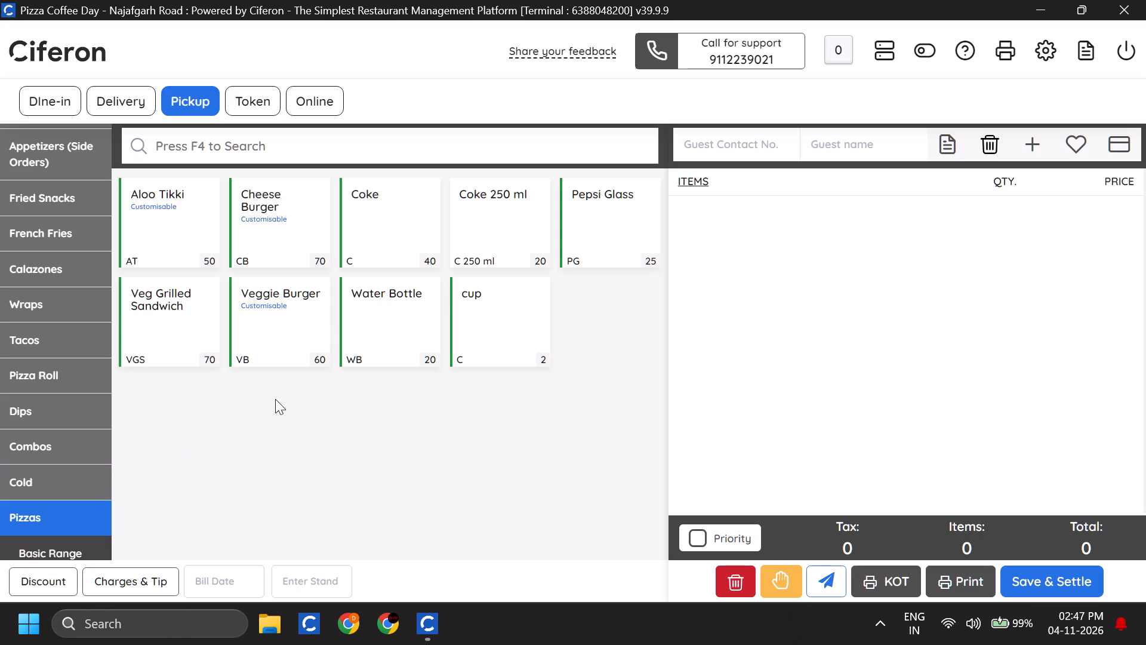
{"action": "left_click", "coordinate": [68, 512]}
{"action": "scroll", "coordinate": [68, 512], "scroll_direction": "down", "scroll_amount": 4}
{"action": "left_click", "coordinate": [68, 512]}
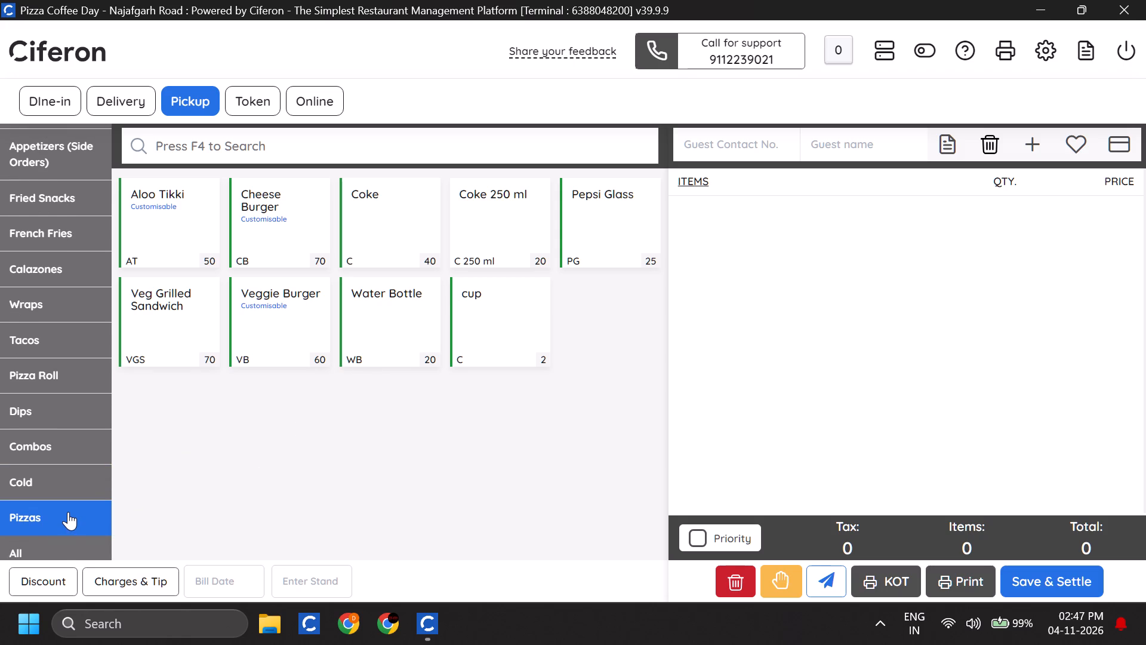
{"action": "scroll", "coordinate": [68, 512], "scroll_direction": "down", "scroll_amount": 3}
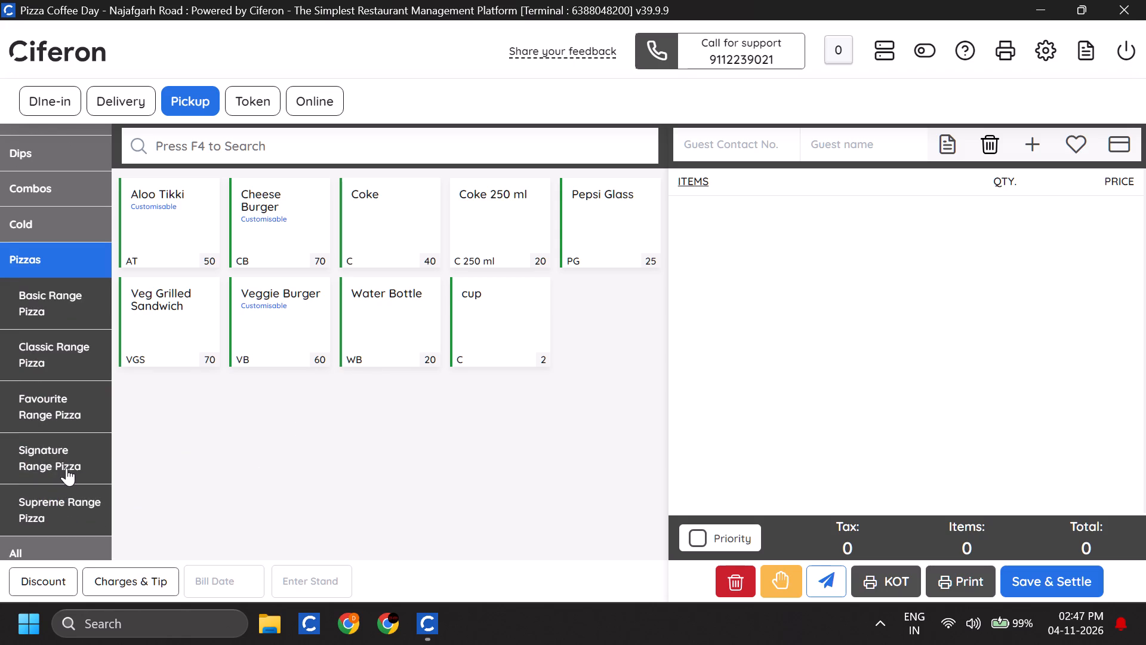
{"action": "left_click", "coordinate": [66, 468]}
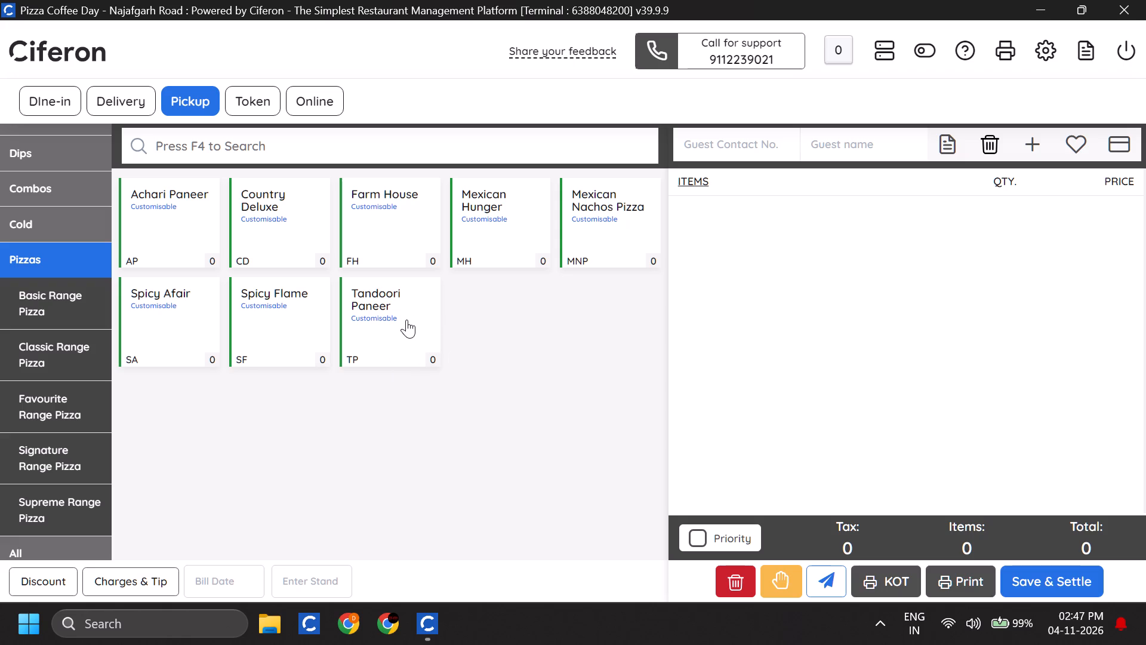
{"action": "left_click", "coordinate": [405, 320]}
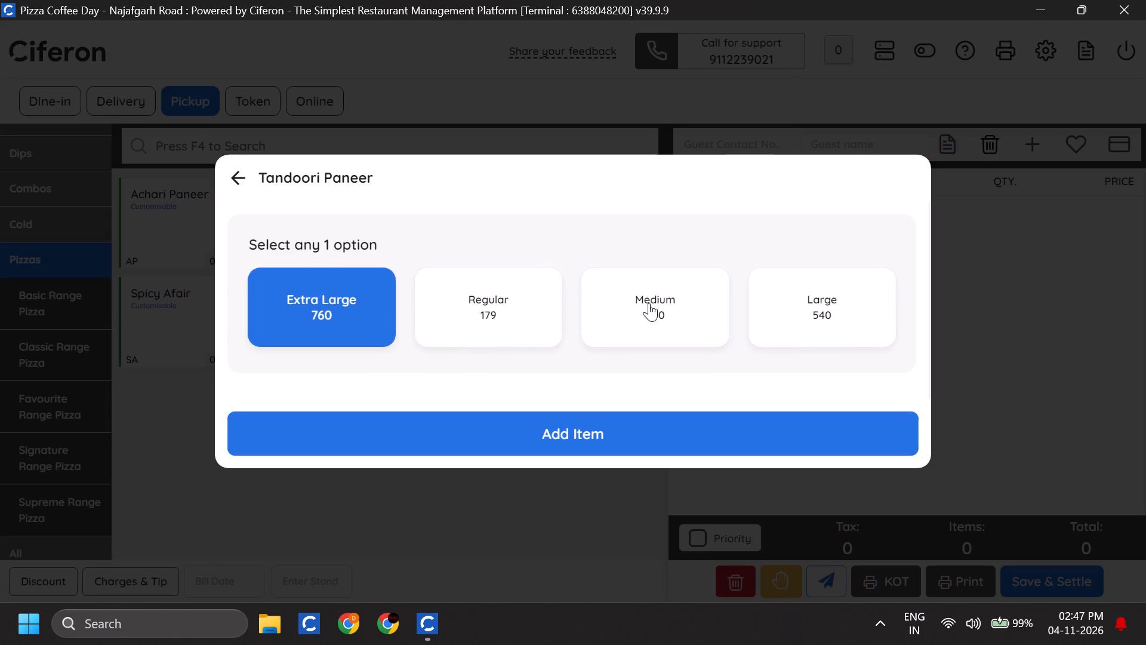
{"action": "left_click", "coordinate": [661, 301]}
{"action": "left_click", "coordinate": [628, 537]}
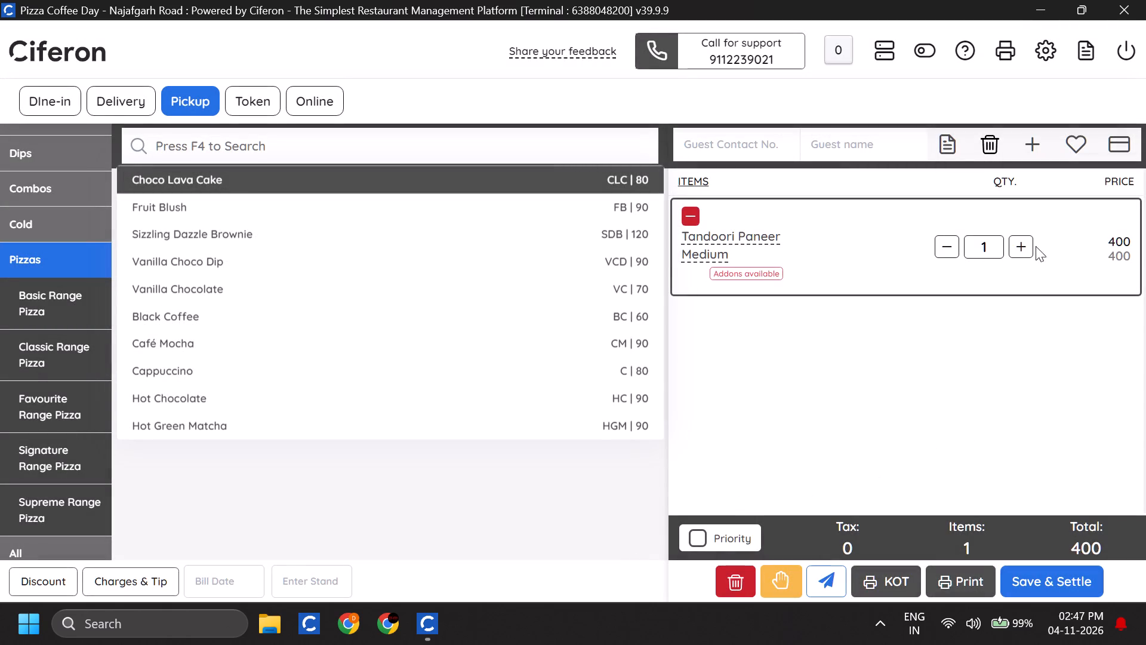
{"action": "left_click", "coordinate": [1024, 247]}
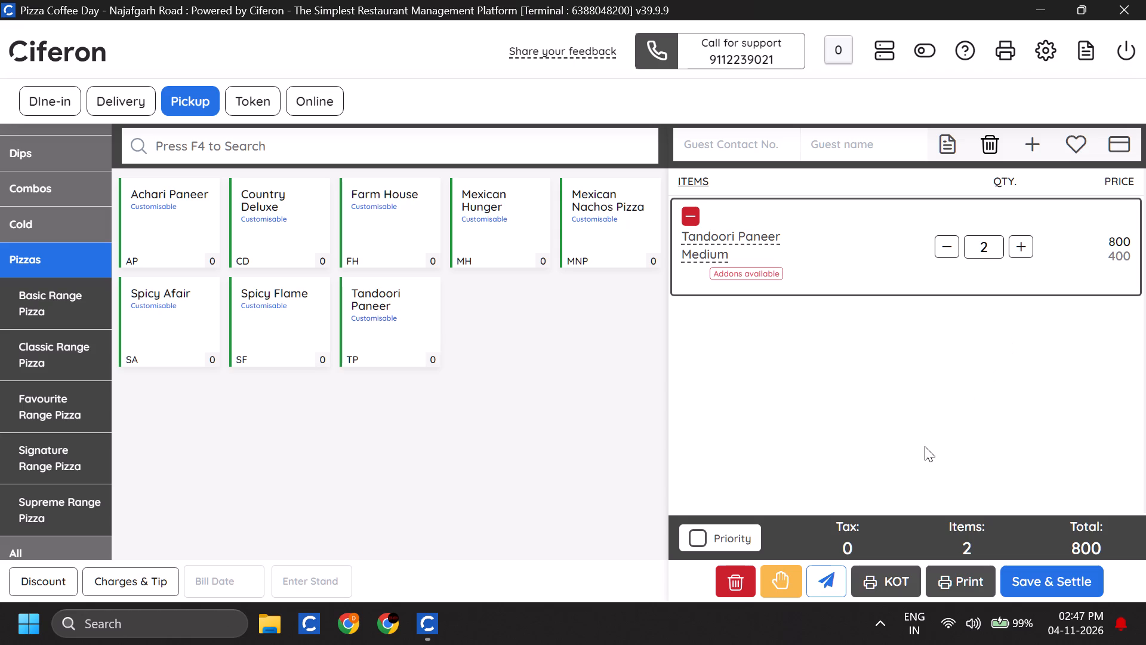
Apply a 50% discount to the whole pickup order.
{"action": "left_click", "coordinate": [60, 582]}
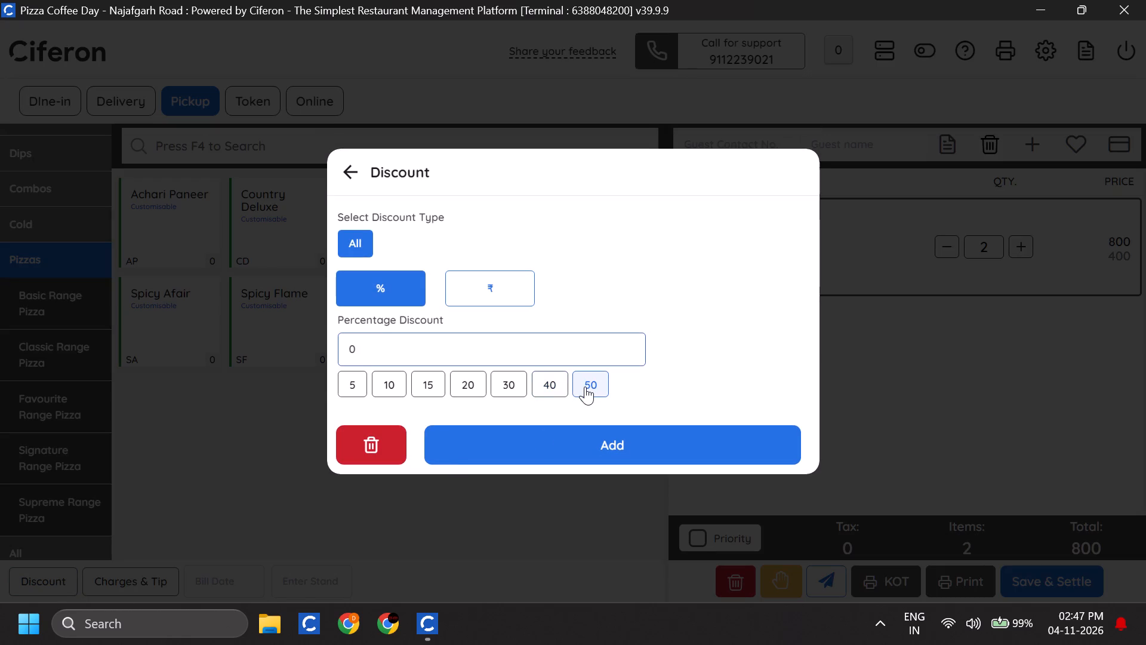
{"action": "left_click", "coordinate": [585, 386]}
{"action": "left_click", "coordinate": [584, 434]}
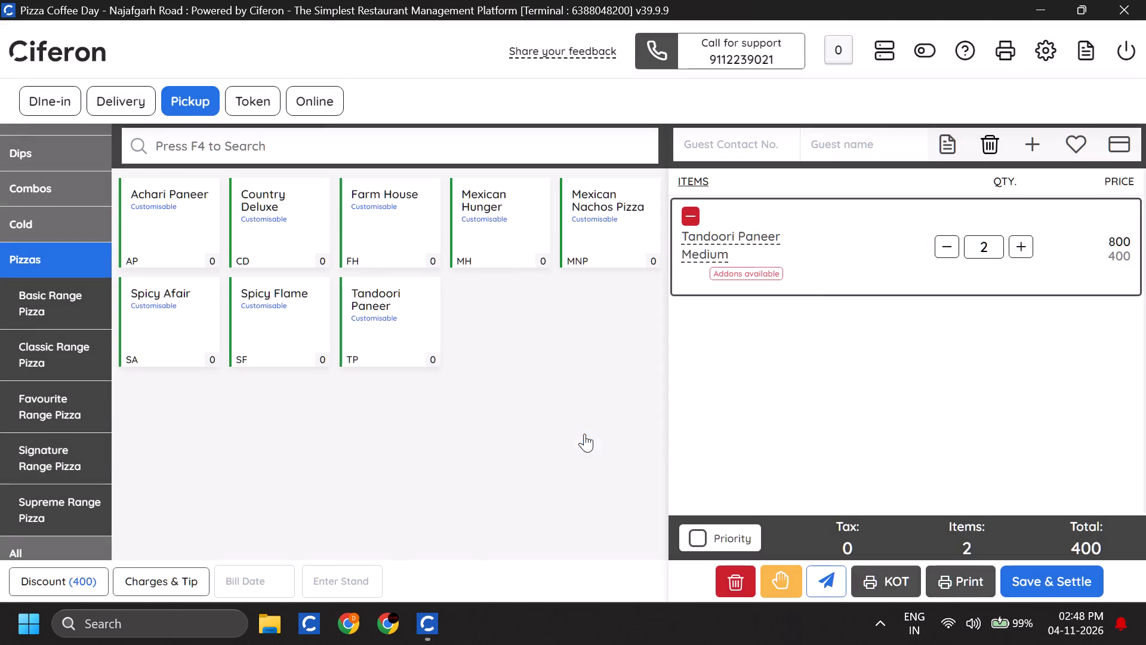
Save and settle the pickup order with a guest payment of 400.
{"action": "left_click", "coordinate": [1034, 575]}
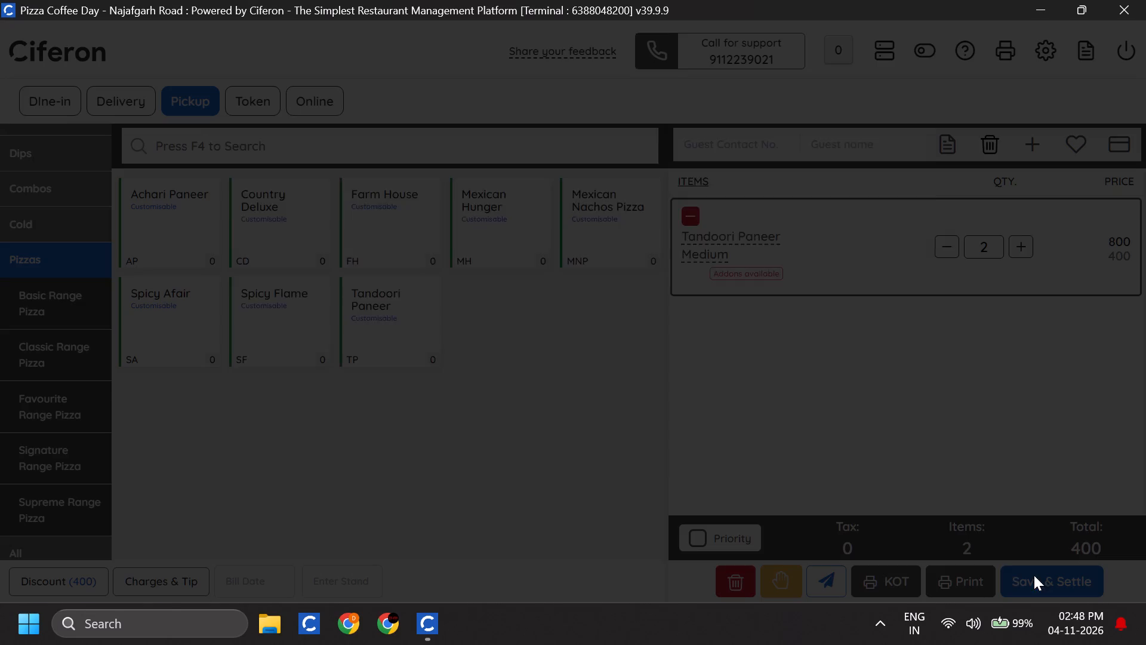
{"action": "left_click", "coordinate": [296, 271]}
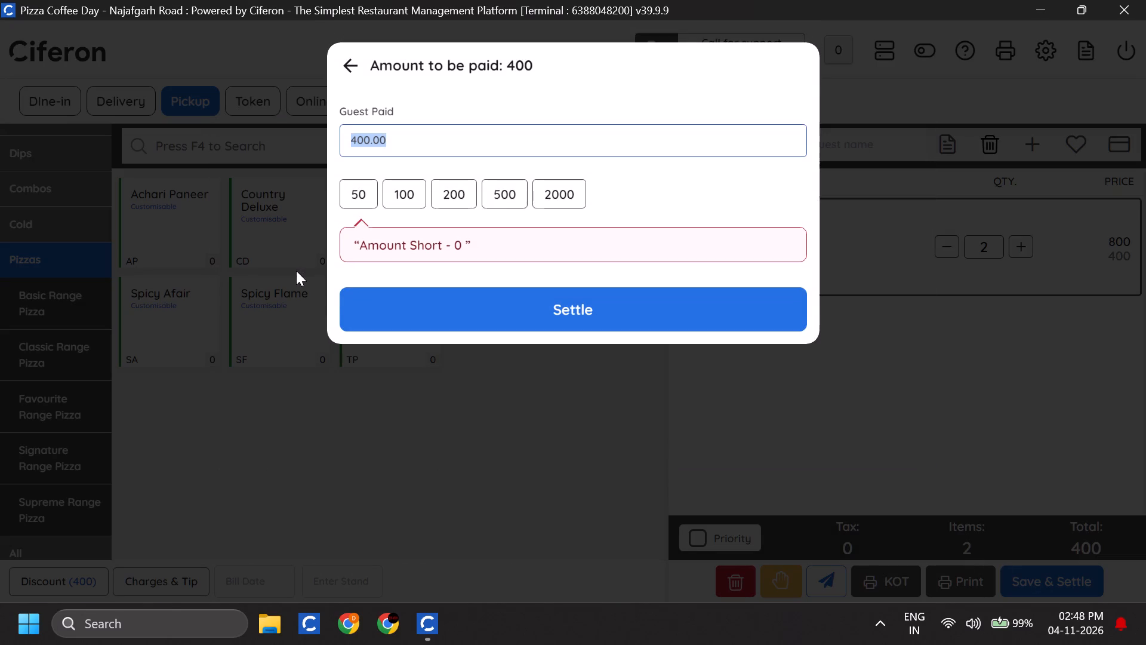
{"action": "left_click", "coordinate": [366, 294]}
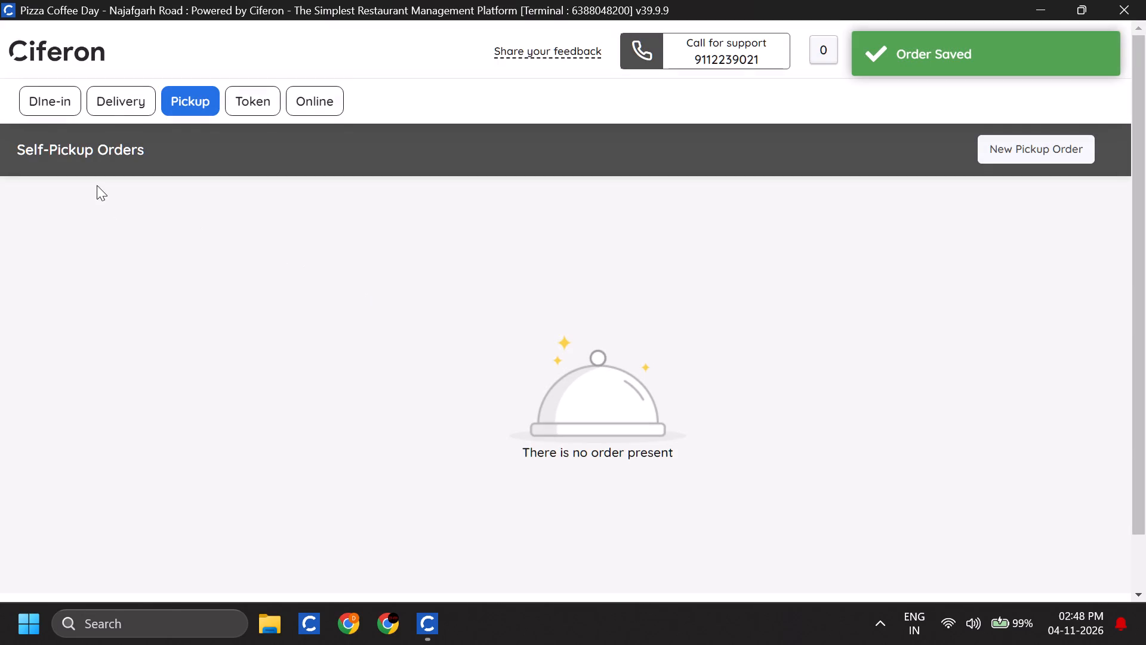
Start a new delivery order.
{"action": "left_click", "coordinate": [124, 97]}
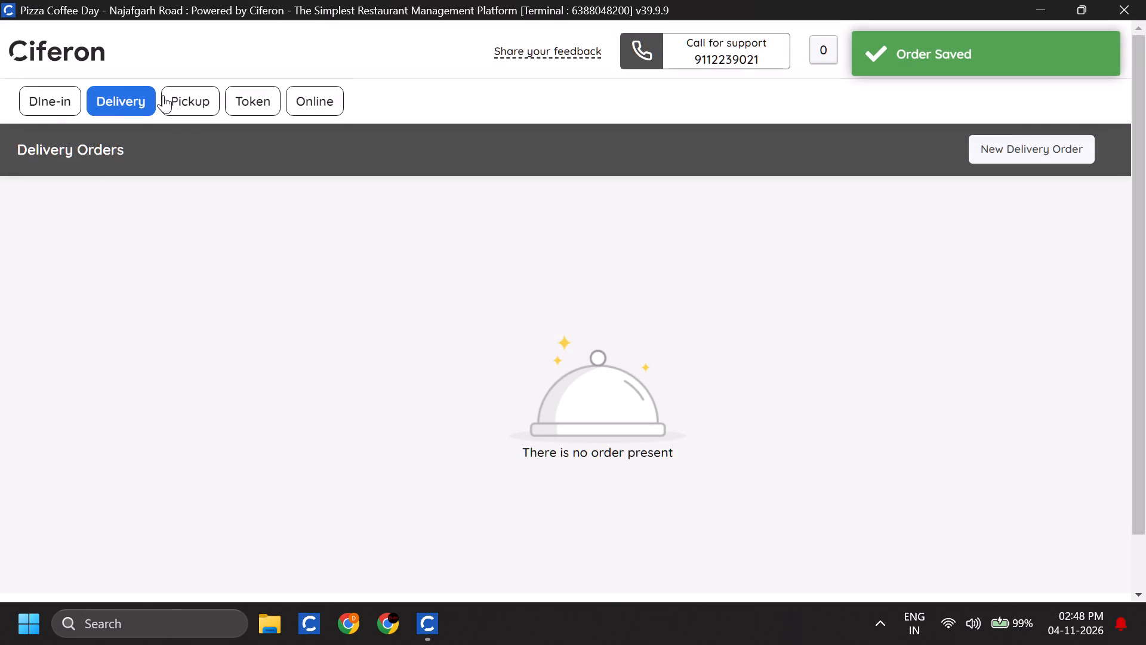
{"action": "left_click", "coordinate": [1001, 149]}
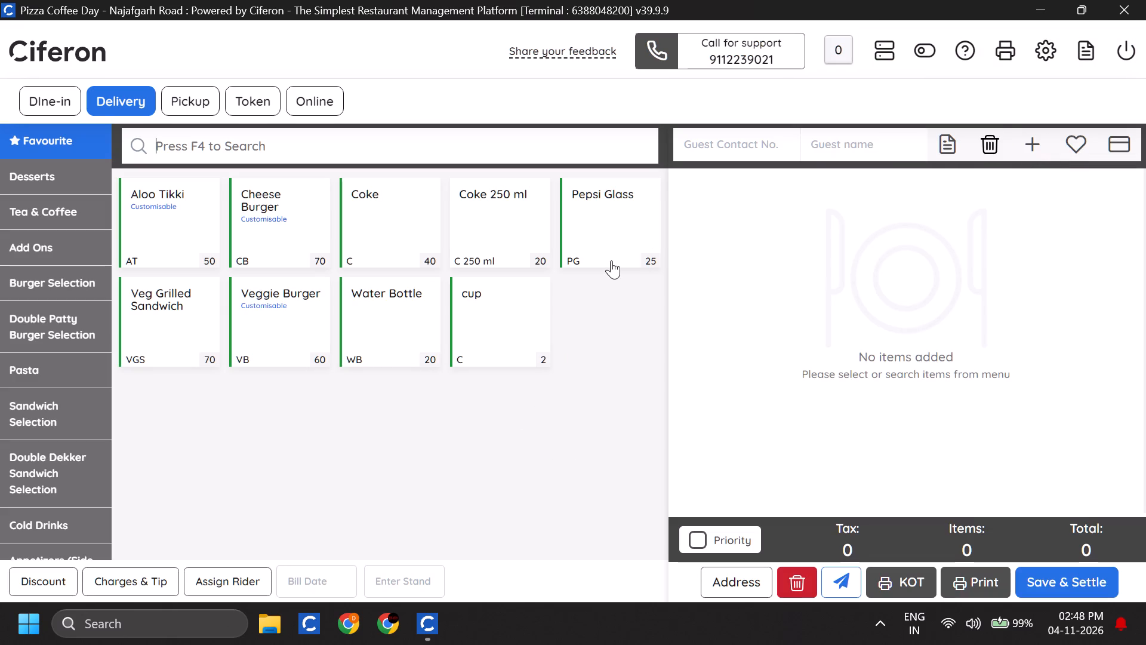
Add Peri Peri Paneer With Extra Cheese in Medium size from the Supreme Range Pizza category and set its quantity to 2.
{"action": "scroll", "coordinate": [59, 455], "scroll_direction": "down", "scroll_amount": 9}
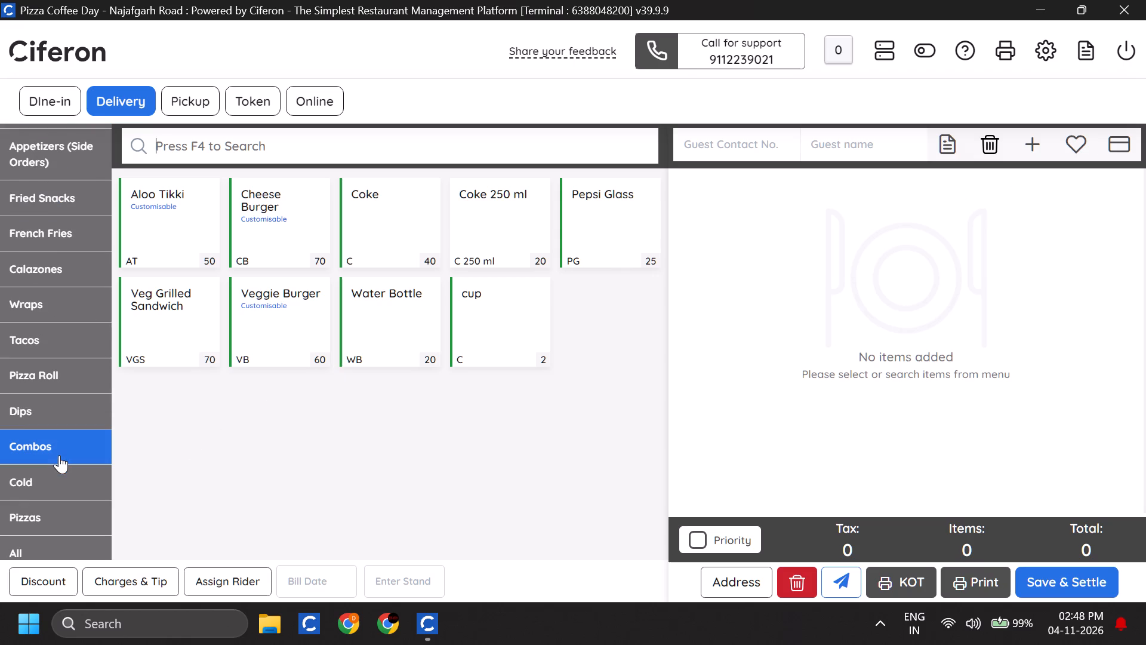
{"action": "left_click", "coordinate": [53, 506]}
{"action": "scroll", "coordinate": [53, 506], "scroll_direction": "down", "scroll_amount": 3}
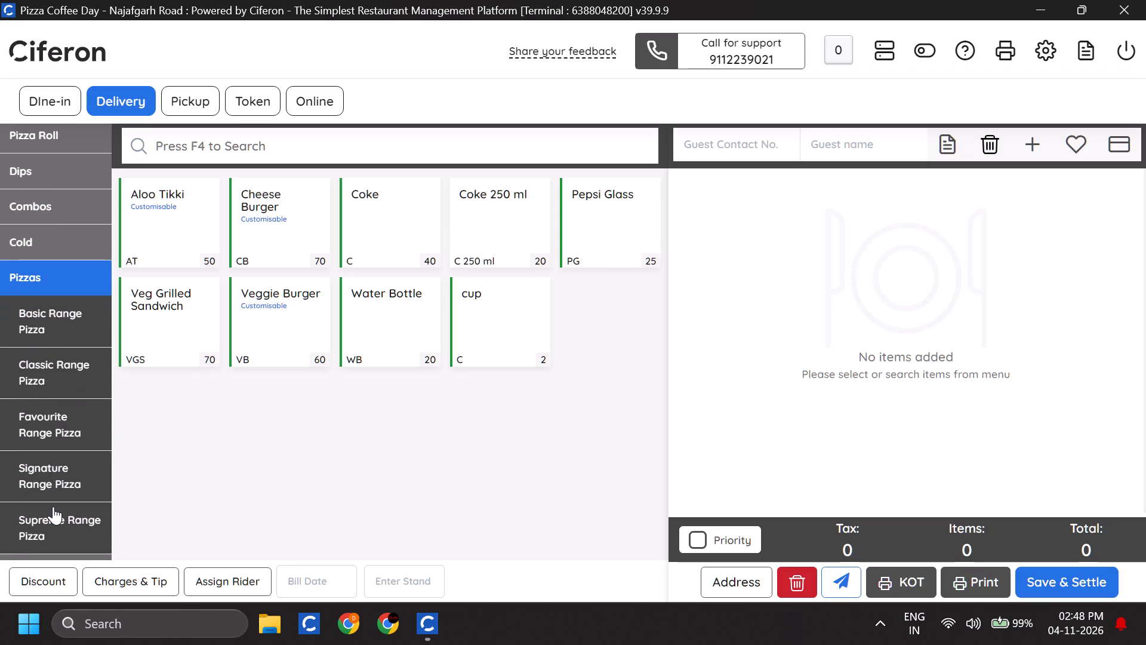
{"action": "left_click", "coordinate": [58, 523]}
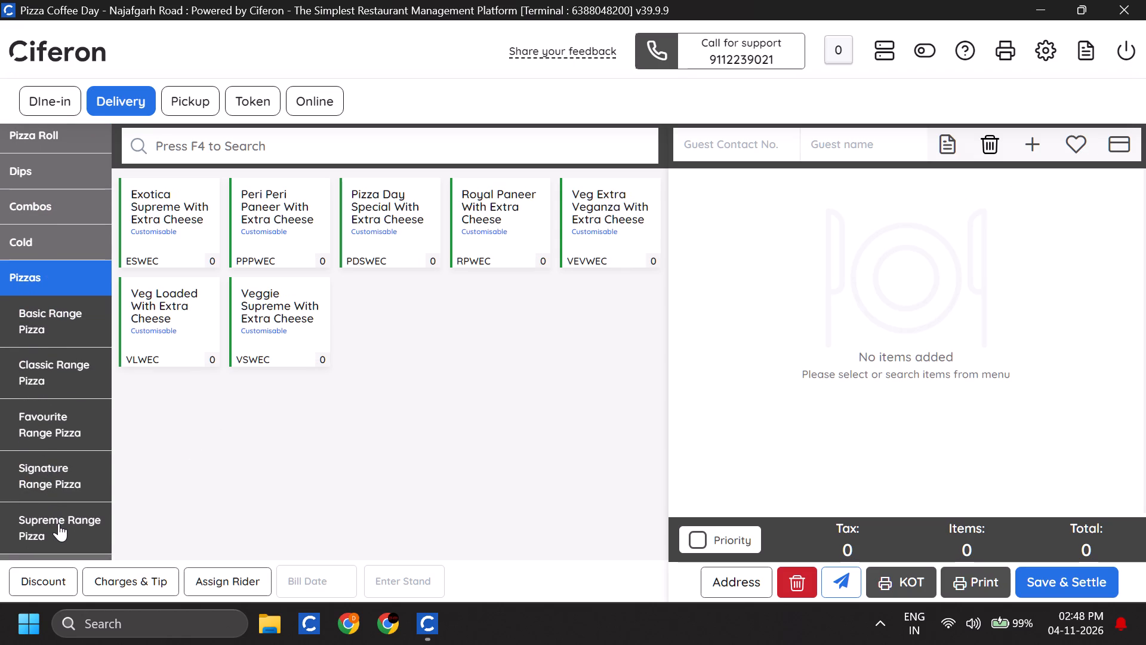
{"action": "left_click", "coordinate": [319, 222]}
{"action": "left_click", "coordinate": [627, 302]}
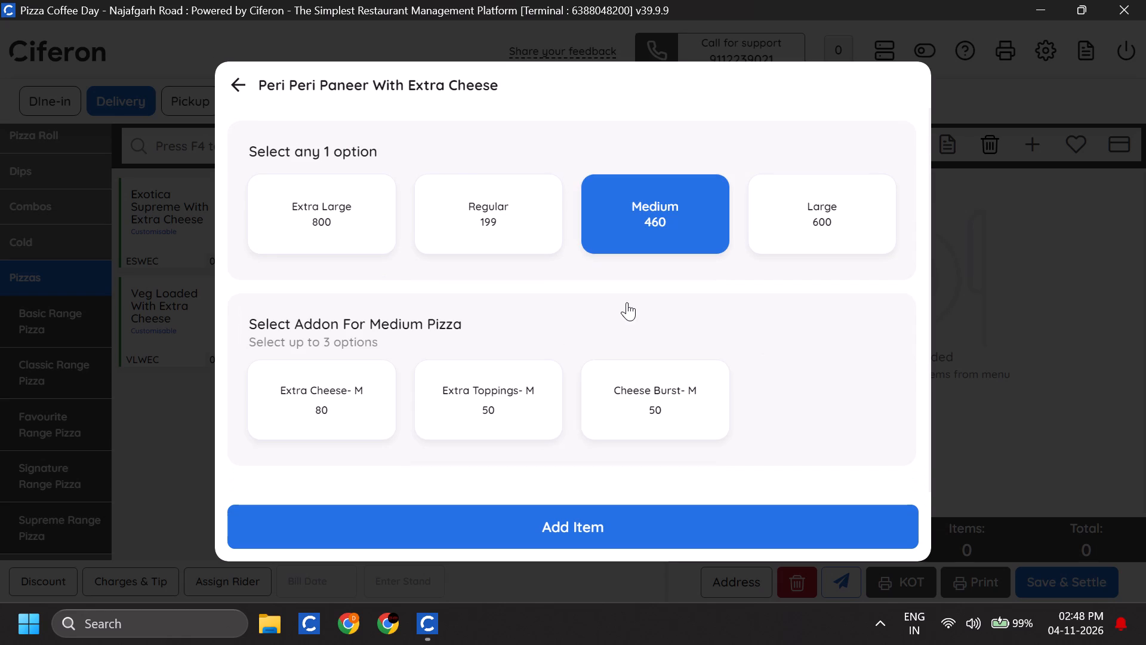
{"action": "left_click", "coordinate": [725, 512]}
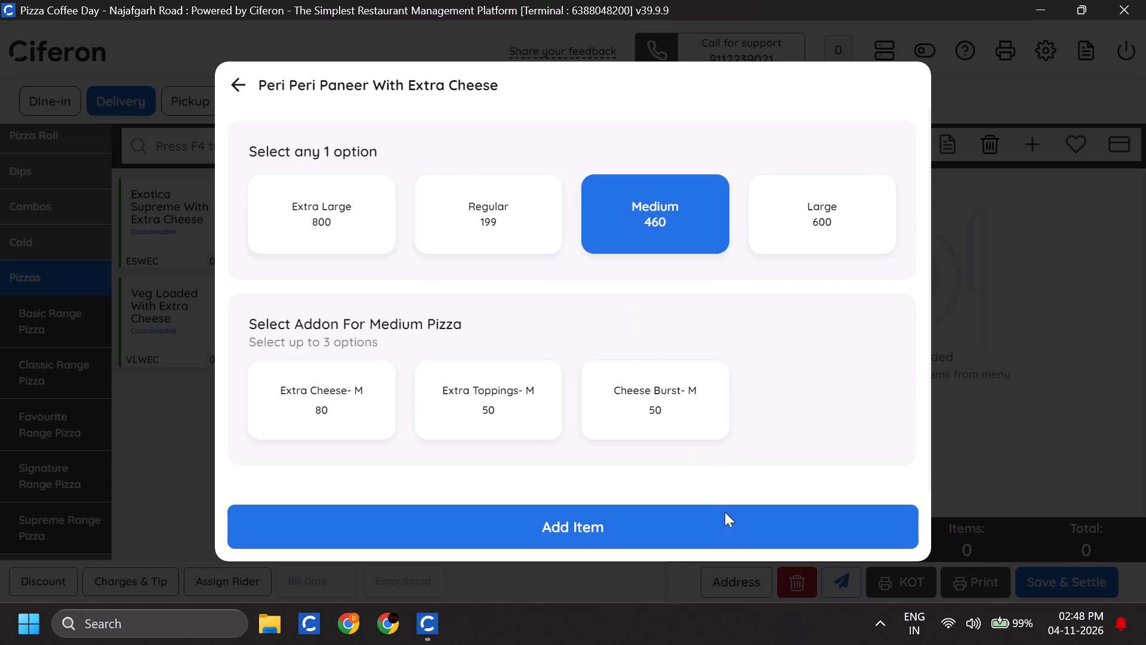
{"action": "left_click", "coordinate": [1020, 249]}
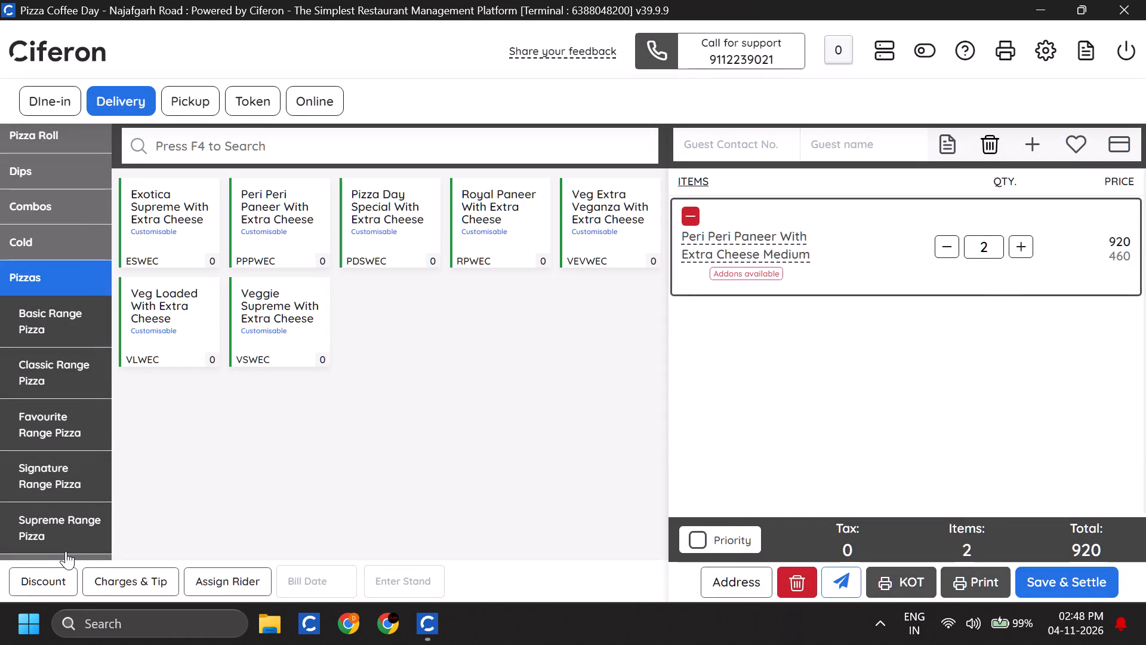
Apply a 50% discount to the whole delivery order.
{"action": "left_click", "coordinate": [36, 572]}
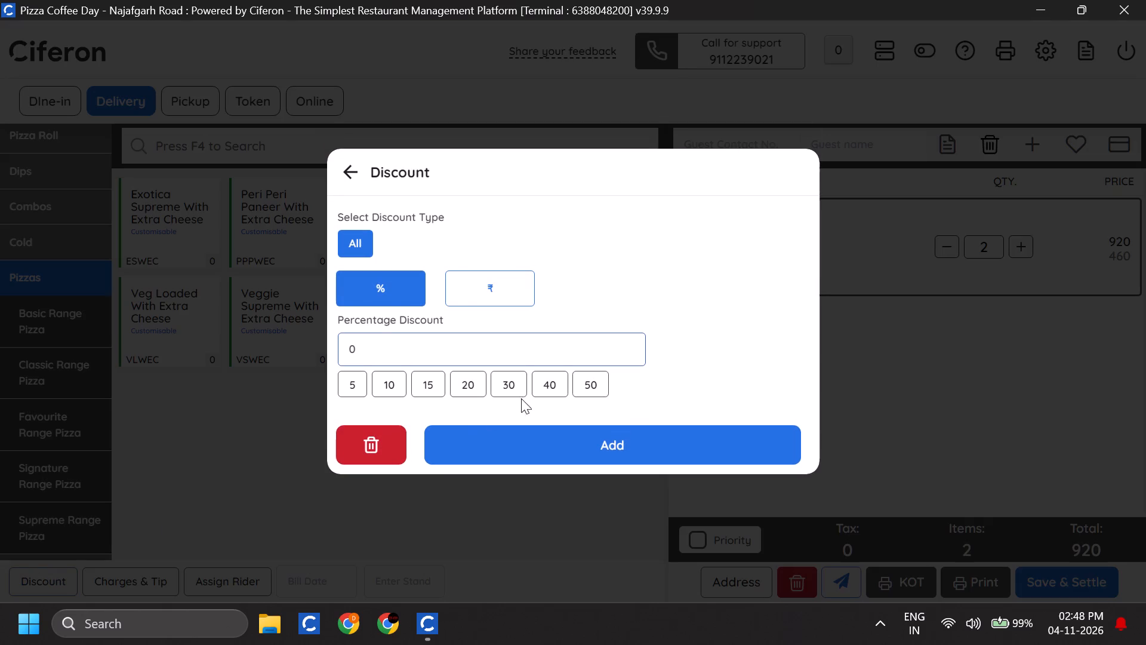
{"action": "left_click", "coordinate": [585, 382]}
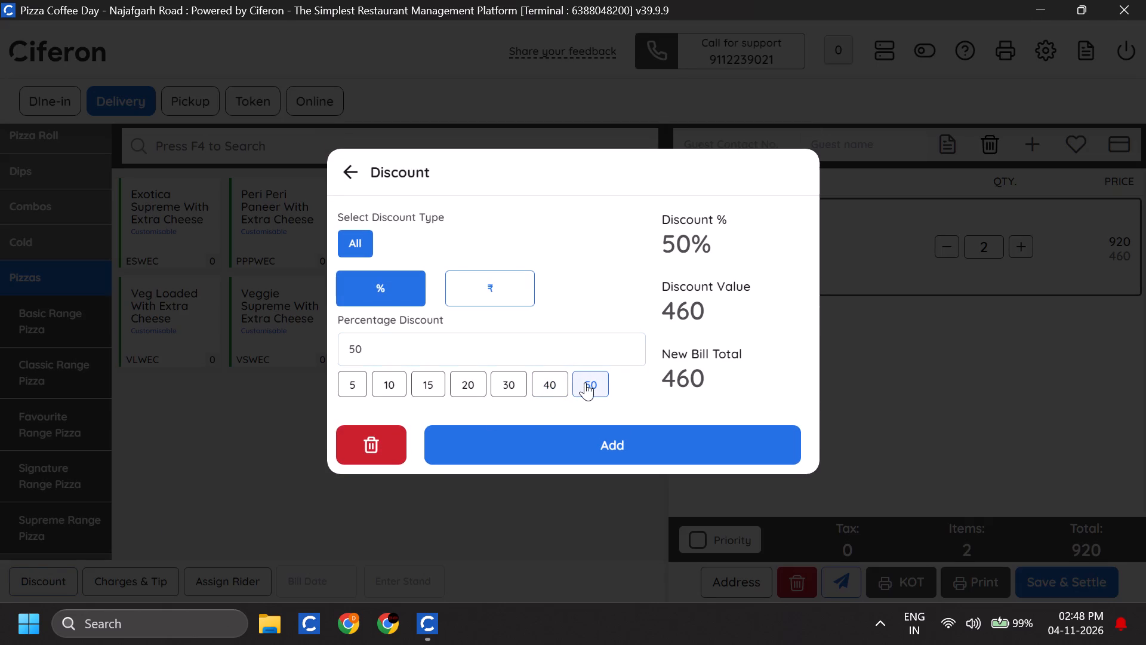
{"action": "left_click", "coordinate": [621, 437]}
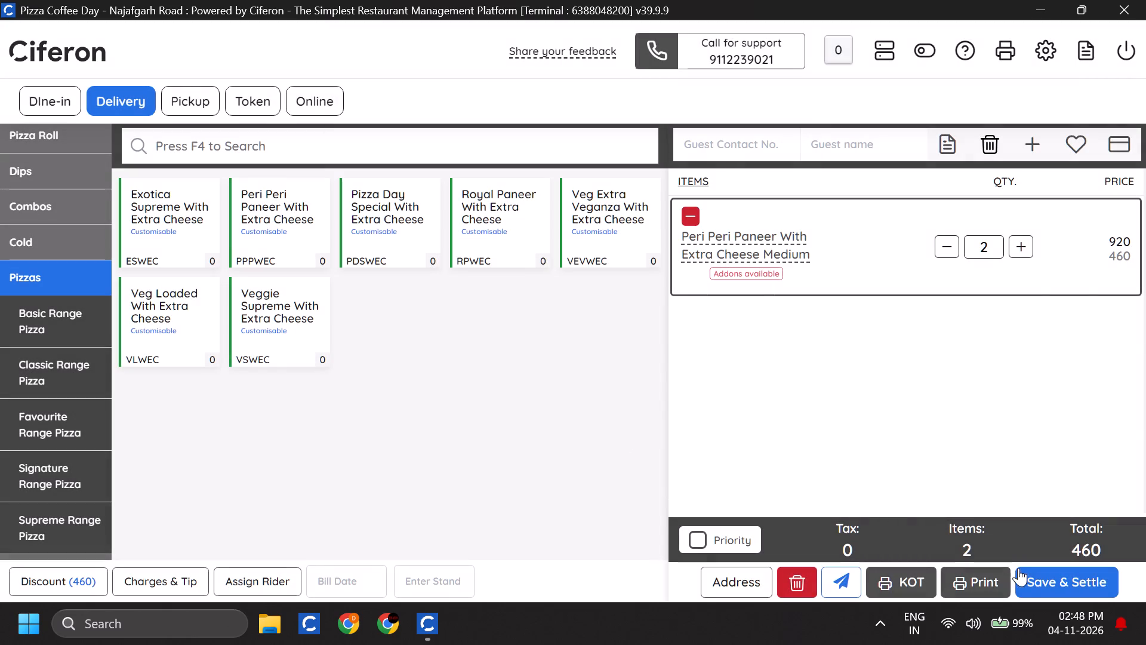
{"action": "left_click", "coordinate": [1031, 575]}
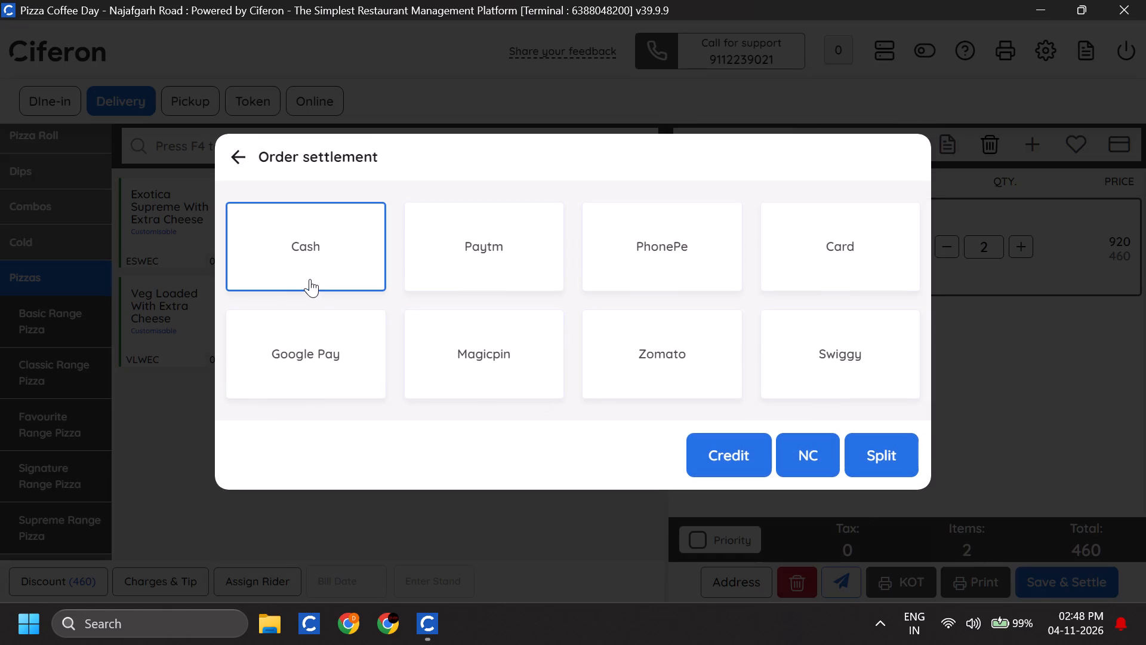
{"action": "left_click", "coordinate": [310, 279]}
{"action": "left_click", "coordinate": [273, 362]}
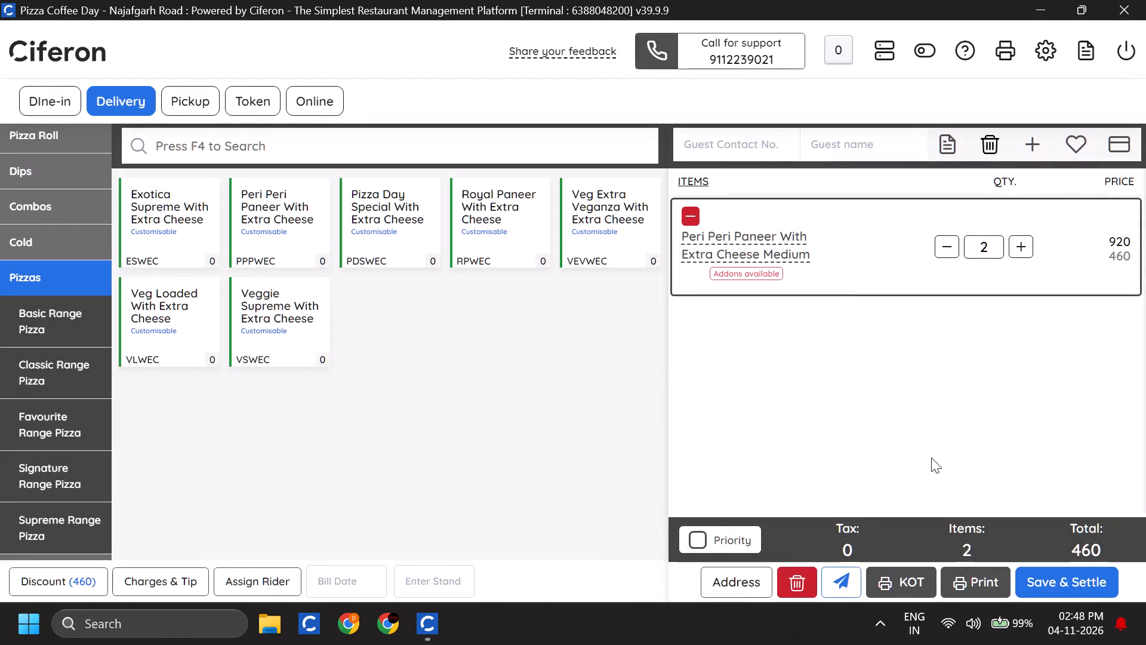
Save and settle the delivery order with Paytm as the payment method.
{"action": "left_click", "coordinate": [1076, 577]}
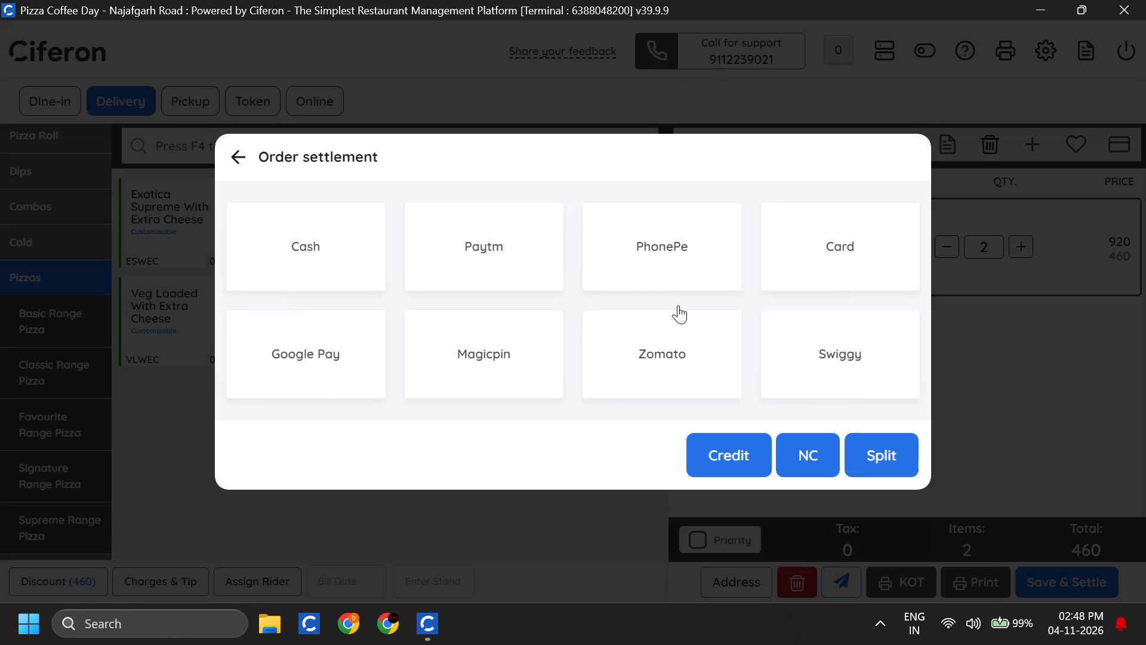
{"action": "left_click", "coordinate": [491, 251]}
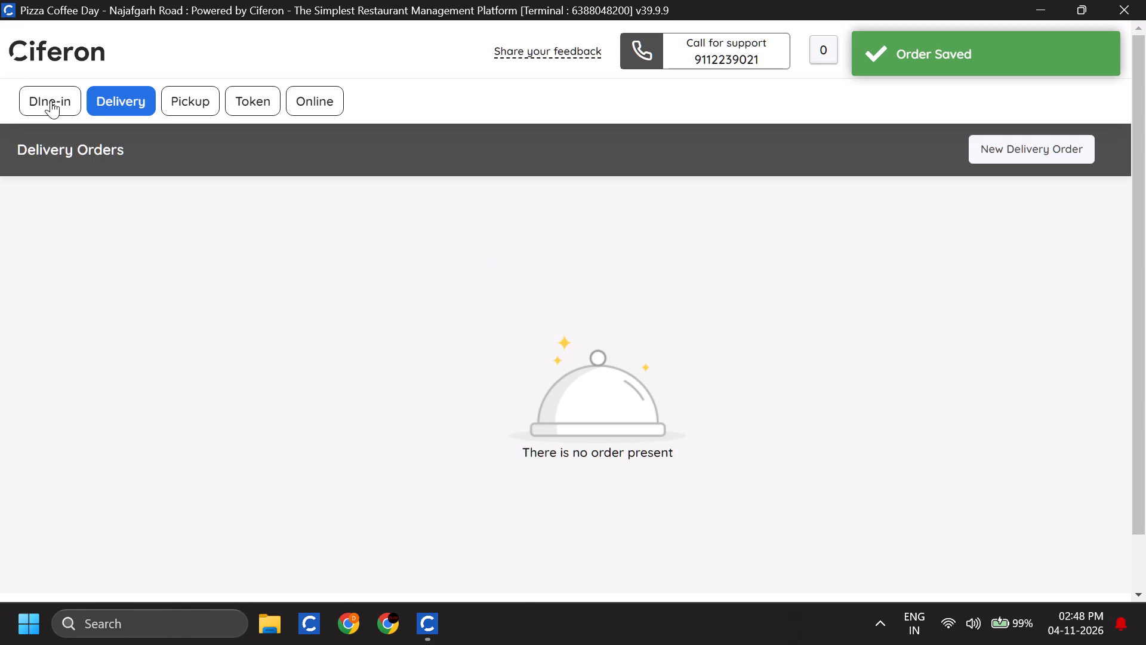
Start a dine-in order for table D3 and add one Veg Grilled Sandwich from the Sandwich Selection category.
{"action": "left_click", "coordinate": [51, 100]}
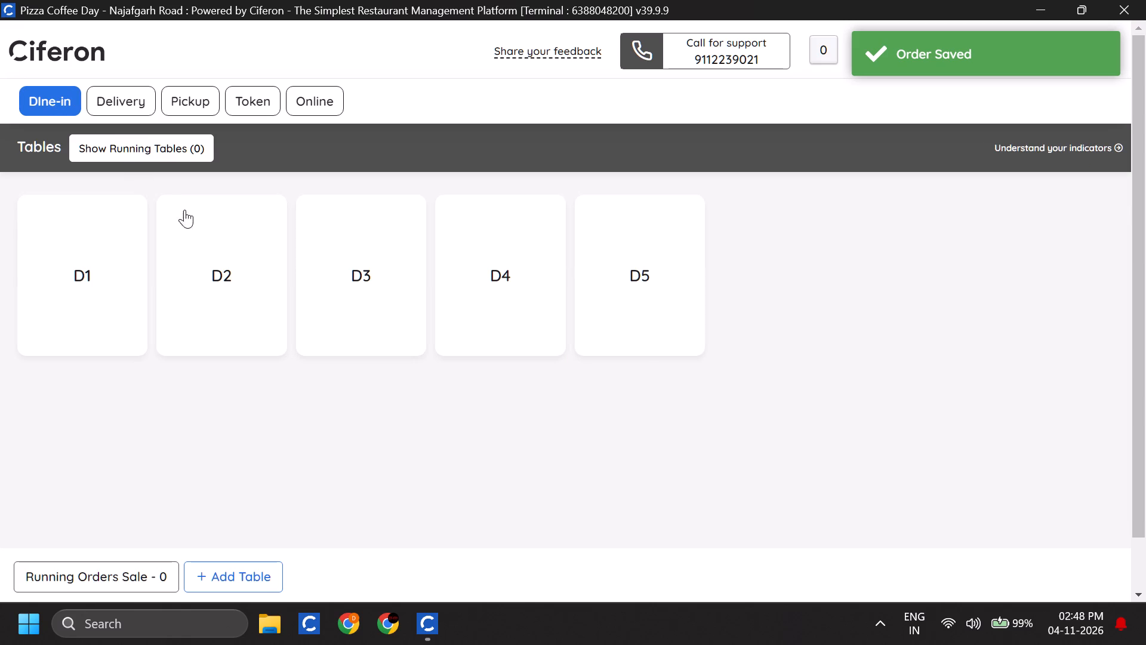
{"action": "left_click", "coordinate": [369, 259]}
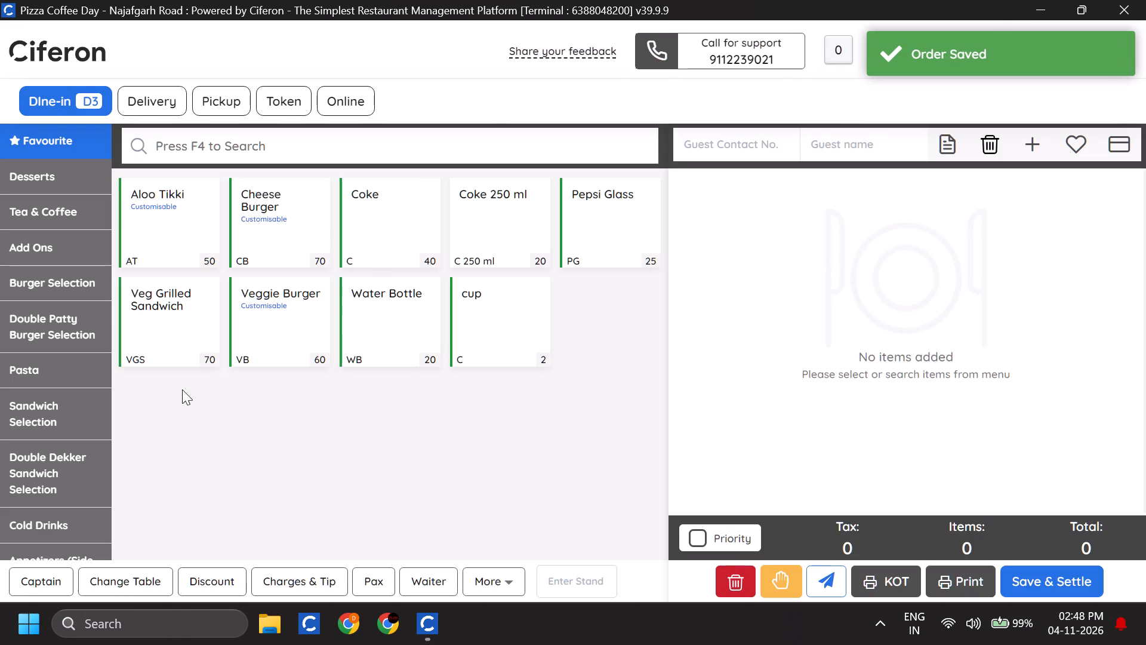
{"action": "left_click", "coordinate": [54, 391]}
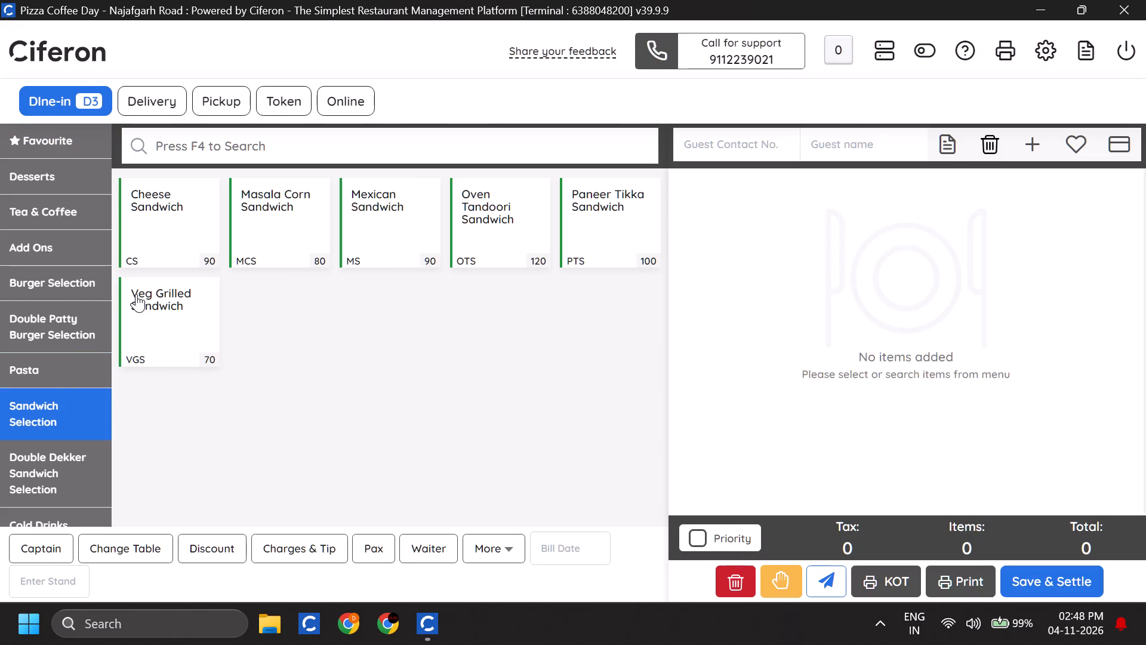
{"action": "left_click", "coordinate": [136, 294]}
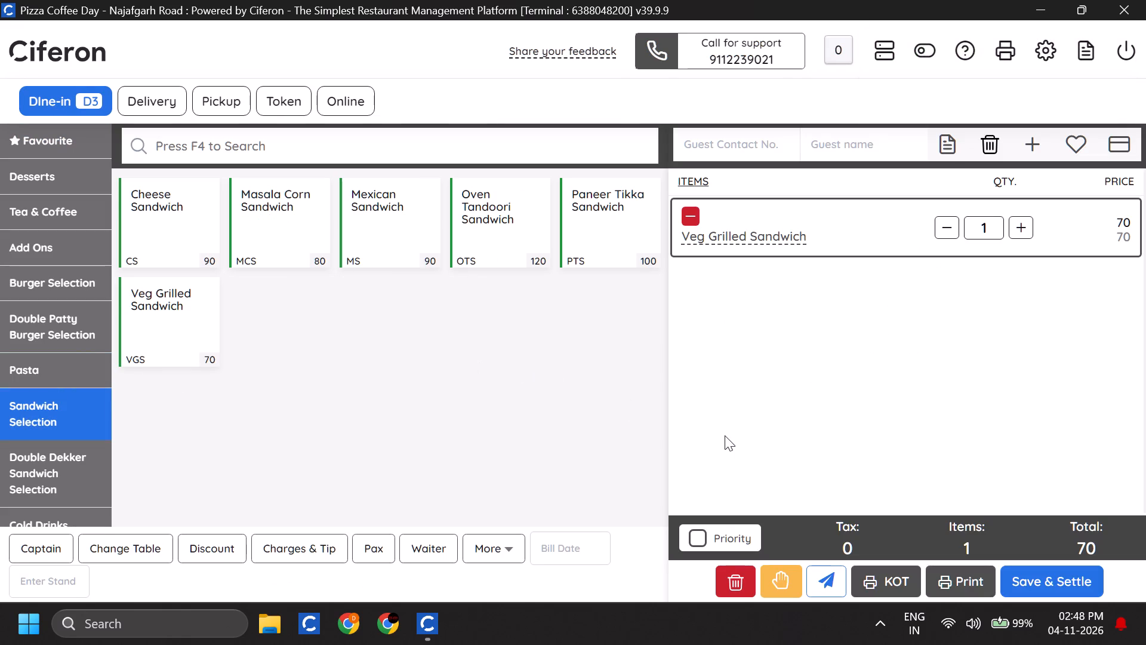
Leave the order on table D3 unsettled and return to the dine-in table overview.
{"action": "left_click", "coordinate": [1042, 583]}
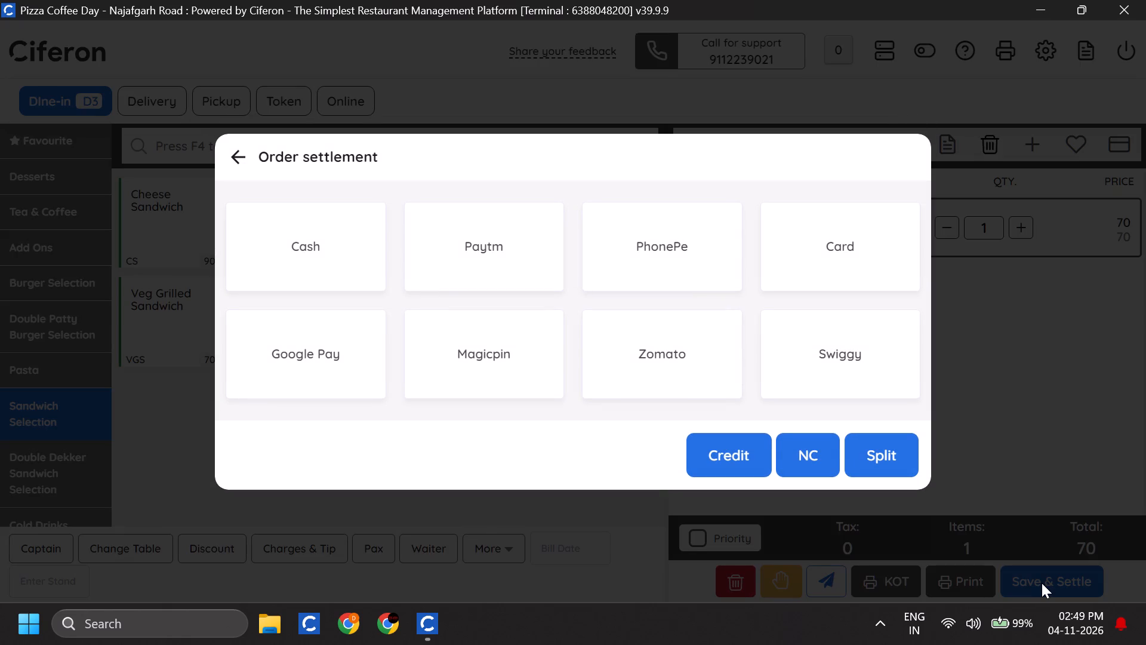
{"action": "left_click", "coordinate": [484, 515]}
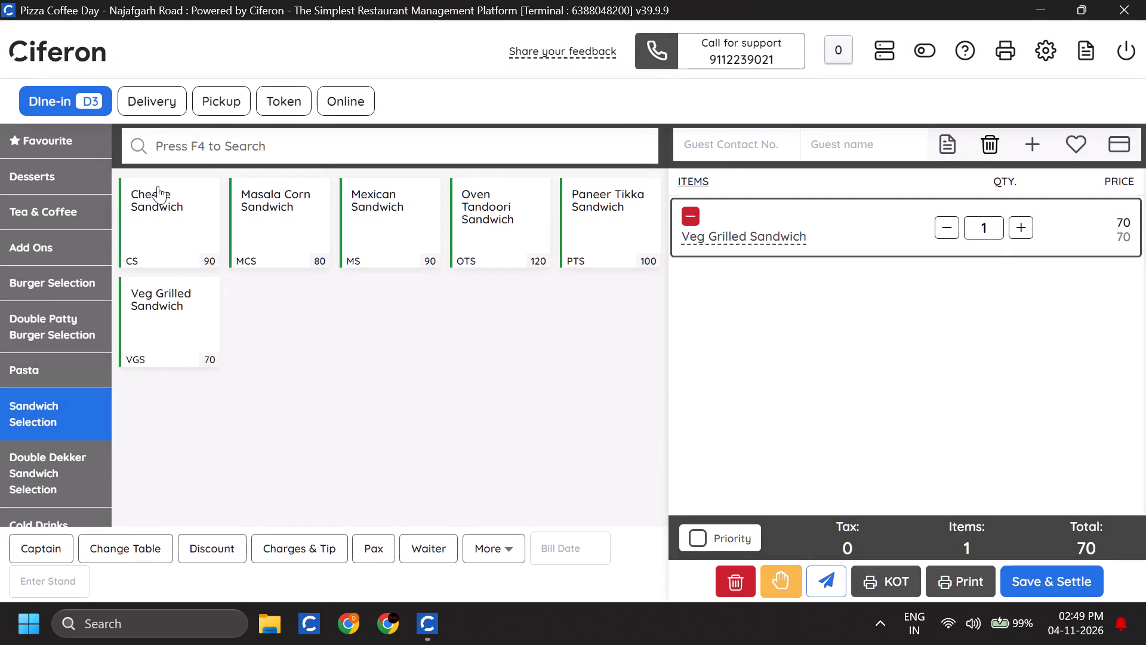
{"action": "left_click", "coordinate": [61, 103]}
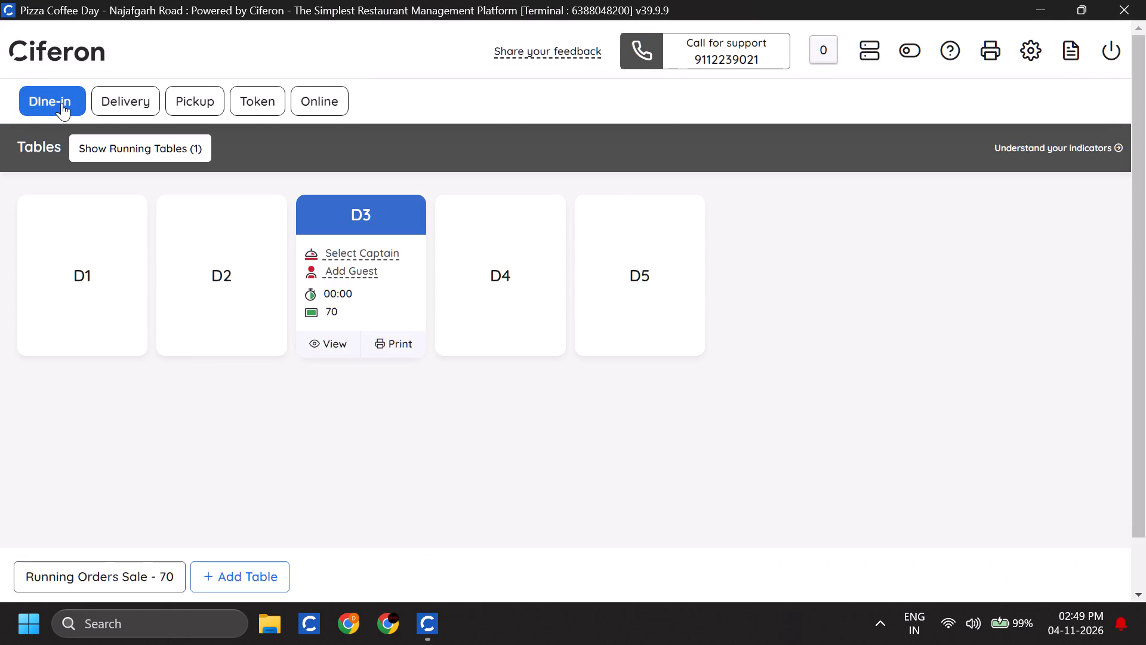
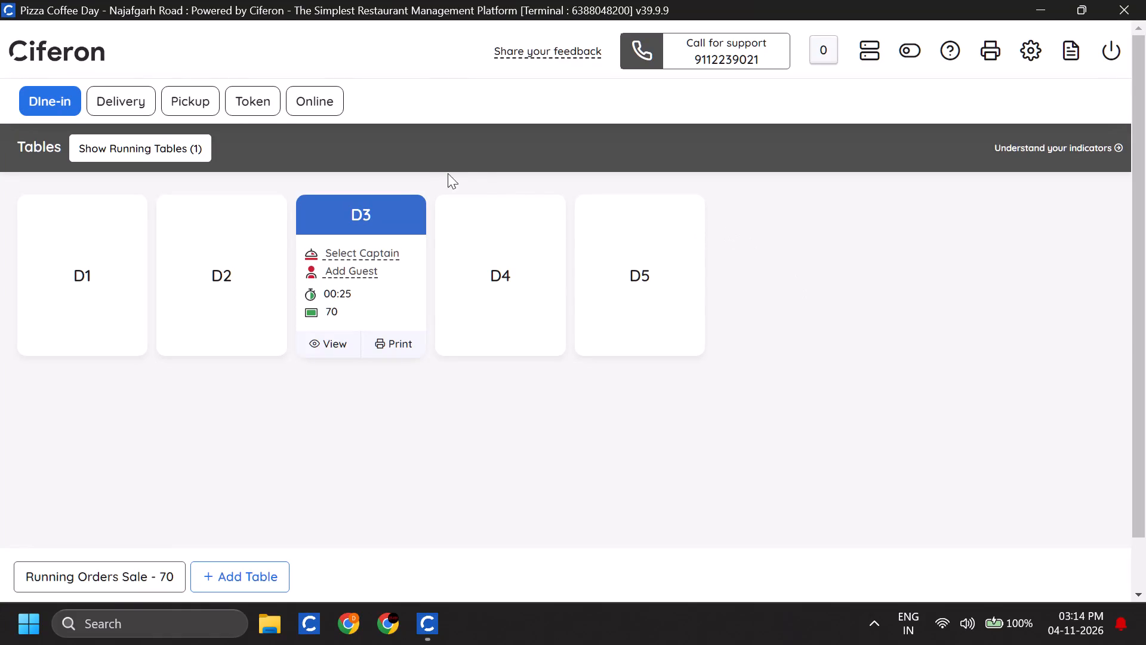
Start a new self-pickup order.
{"action": "left_click", "coordinate": [193, 88]}
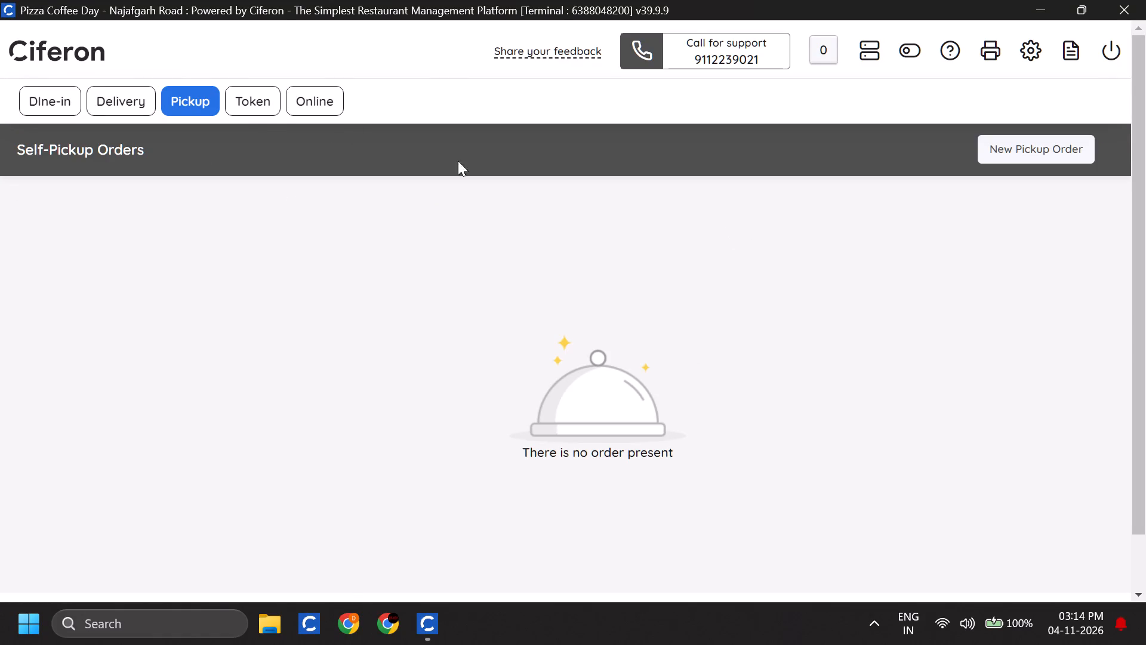
{"action": "left_click", "coordinate": [1041, 143]}
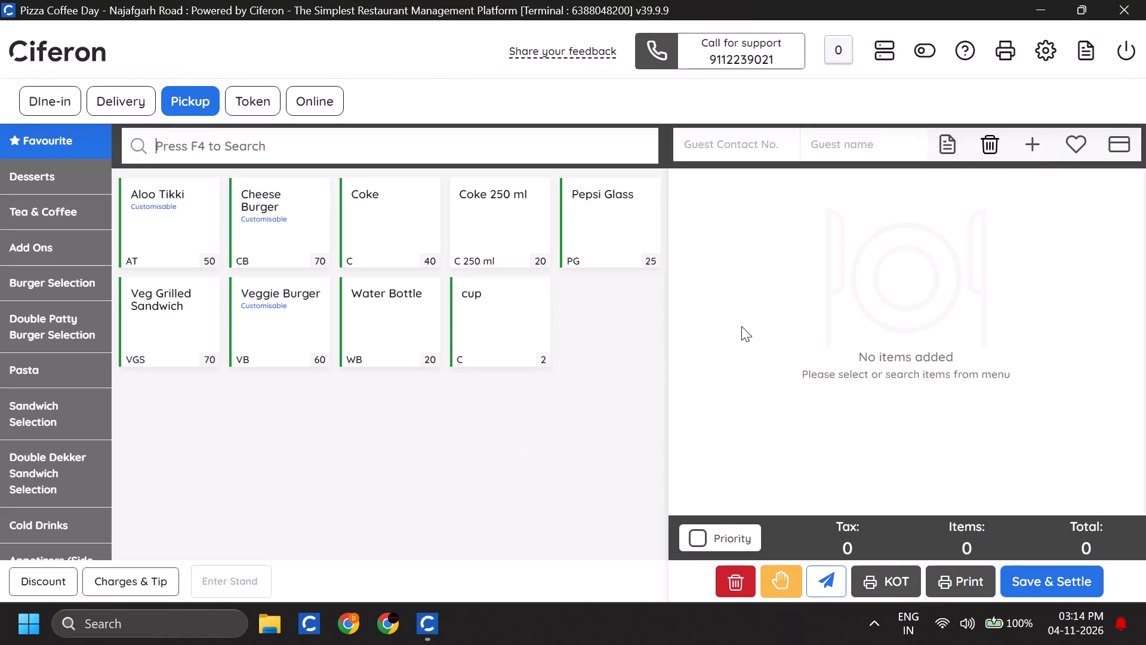
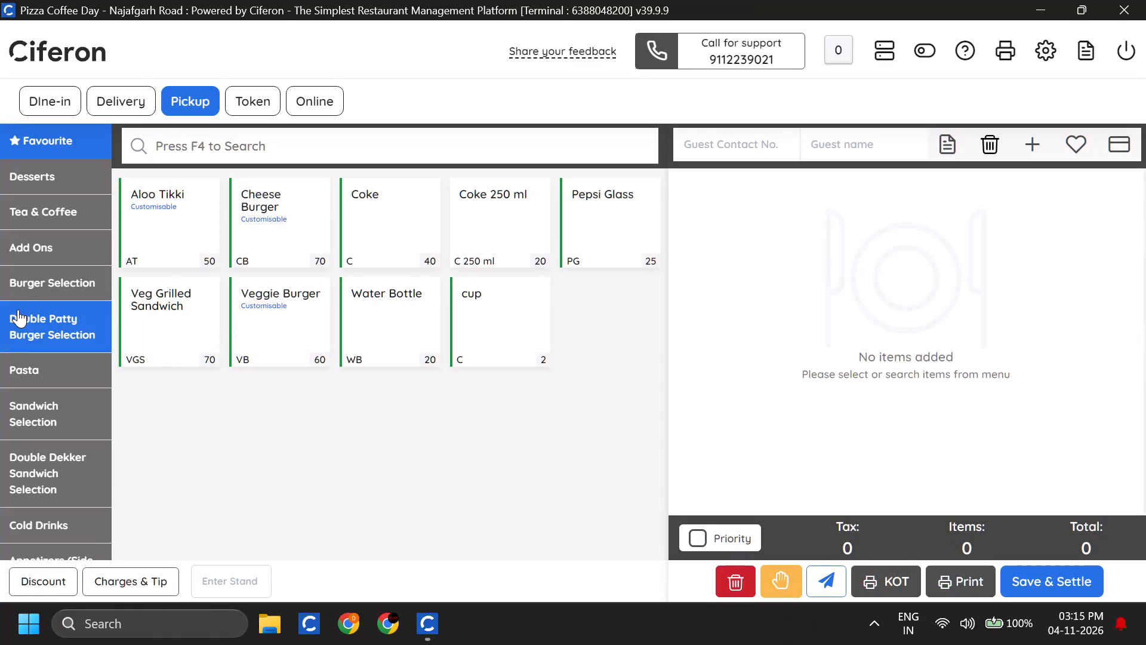
Open an order for dine-in table D2 and add one Red Sauce Pasta from the Pasta category.
{"action": "left_click", "coordinate": [49, 93]}
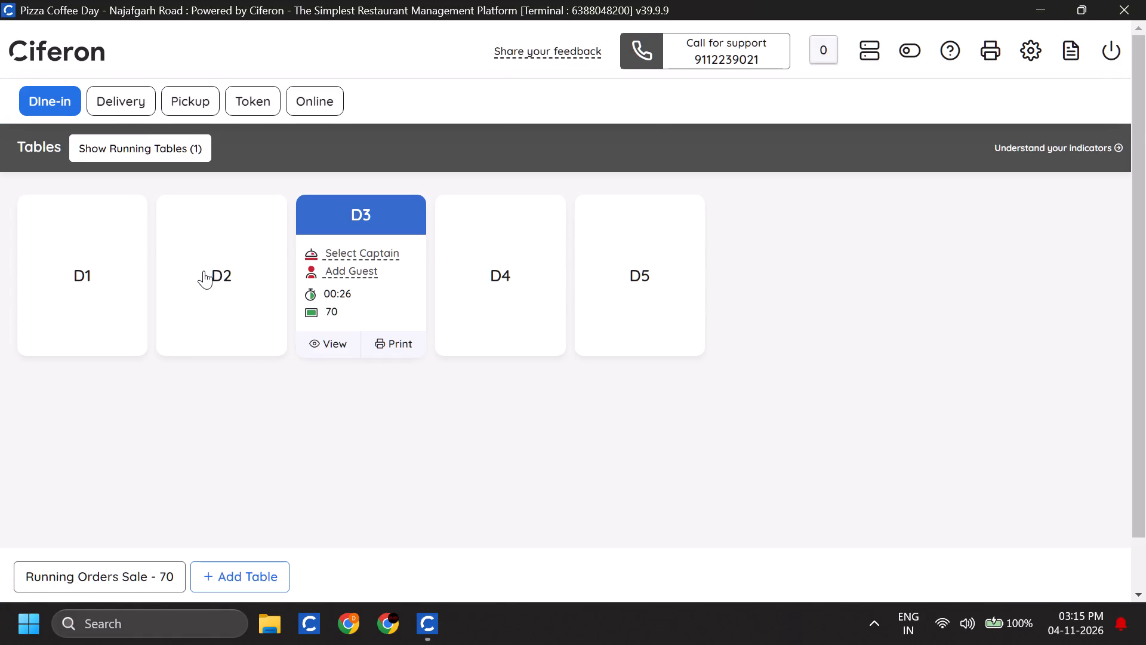
{"action": "left_click", "coordinate": [204, 271]}
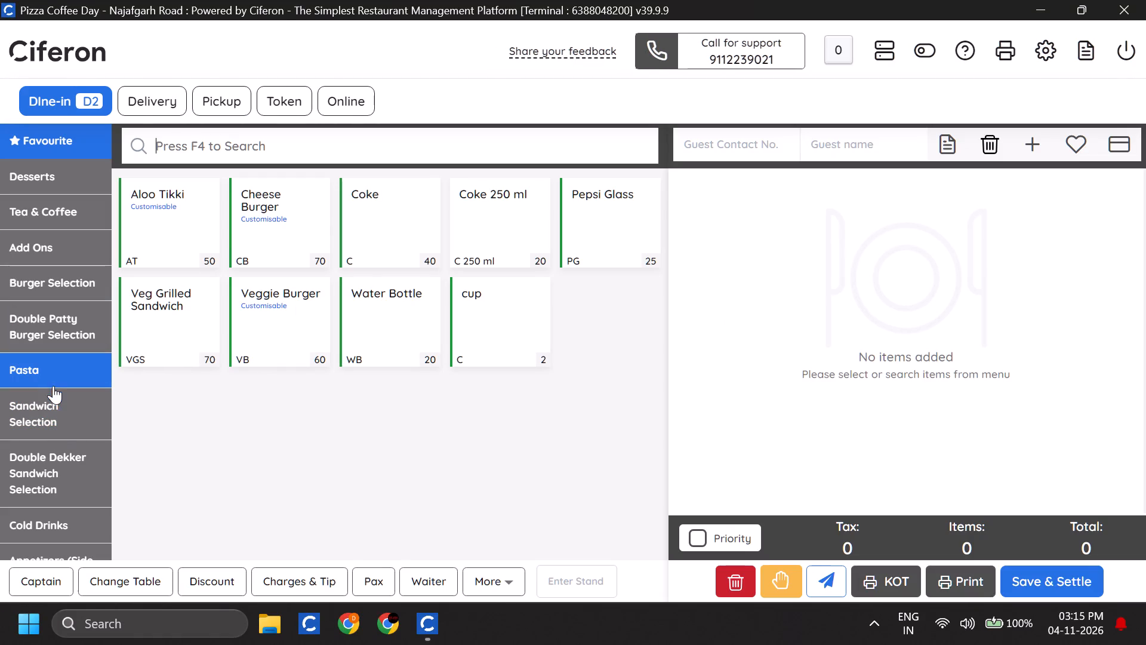
{"action": "left_click", "coordinate": [54, 377]}
{"action": "left_click", "coordinate": [399, 245]}
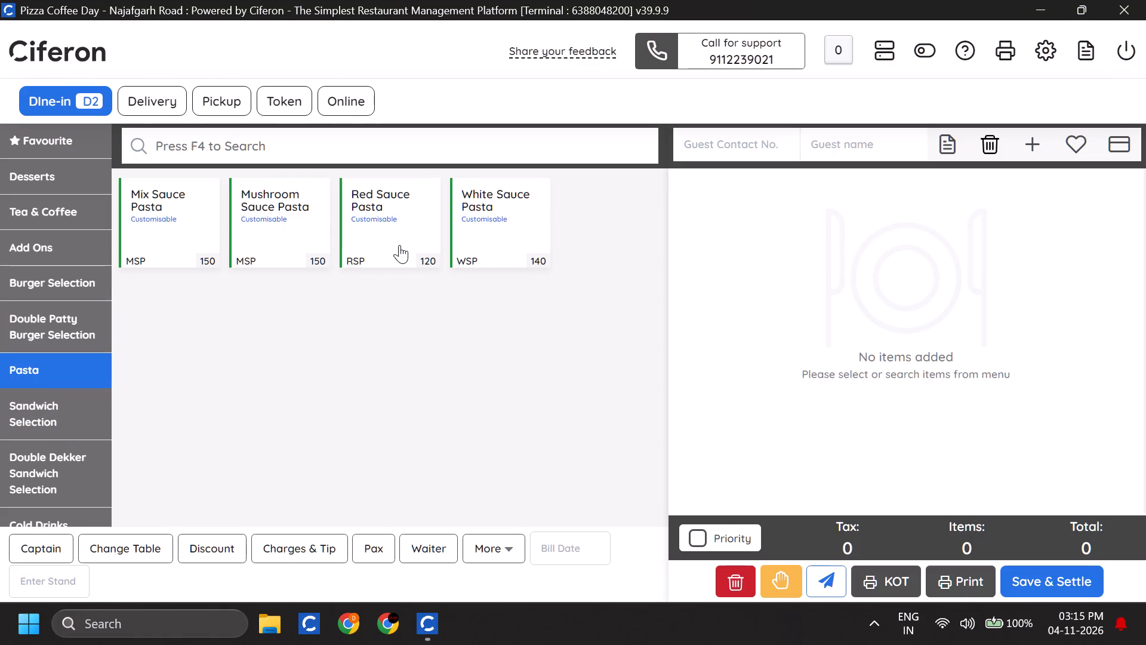
{"action": "left_click", "coordinate": [408, 423]}
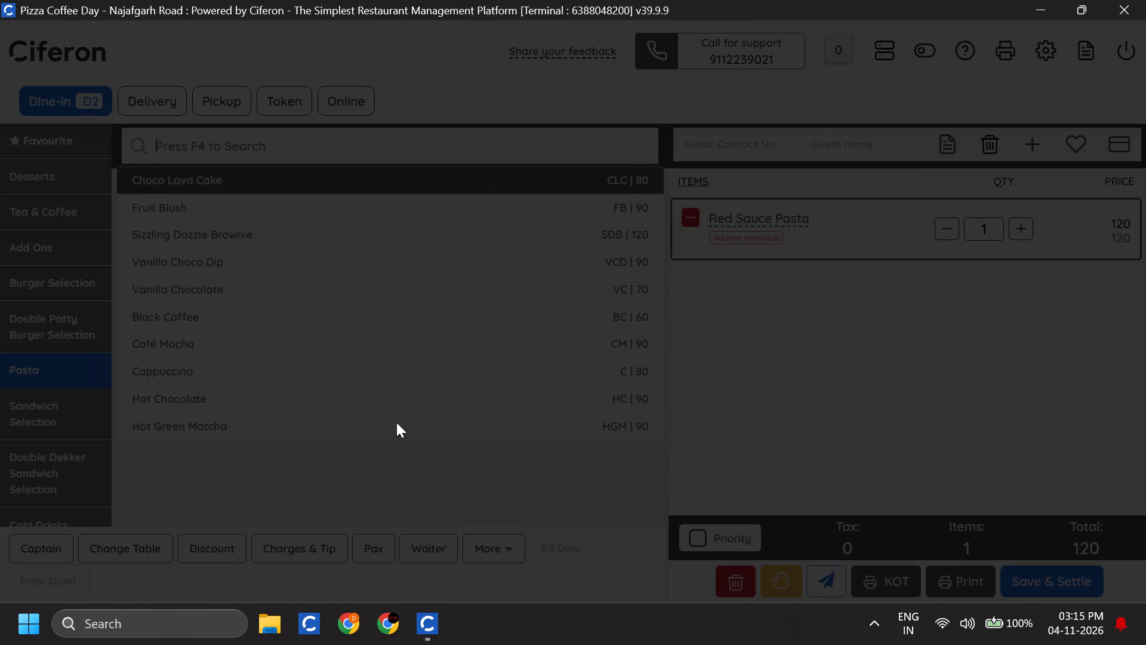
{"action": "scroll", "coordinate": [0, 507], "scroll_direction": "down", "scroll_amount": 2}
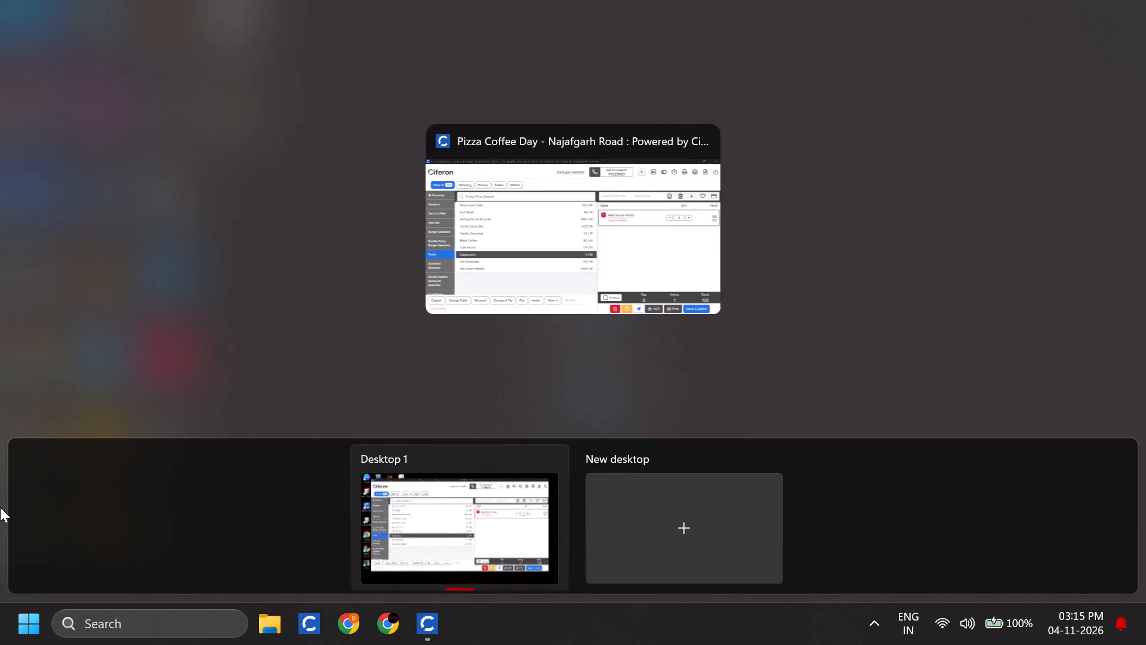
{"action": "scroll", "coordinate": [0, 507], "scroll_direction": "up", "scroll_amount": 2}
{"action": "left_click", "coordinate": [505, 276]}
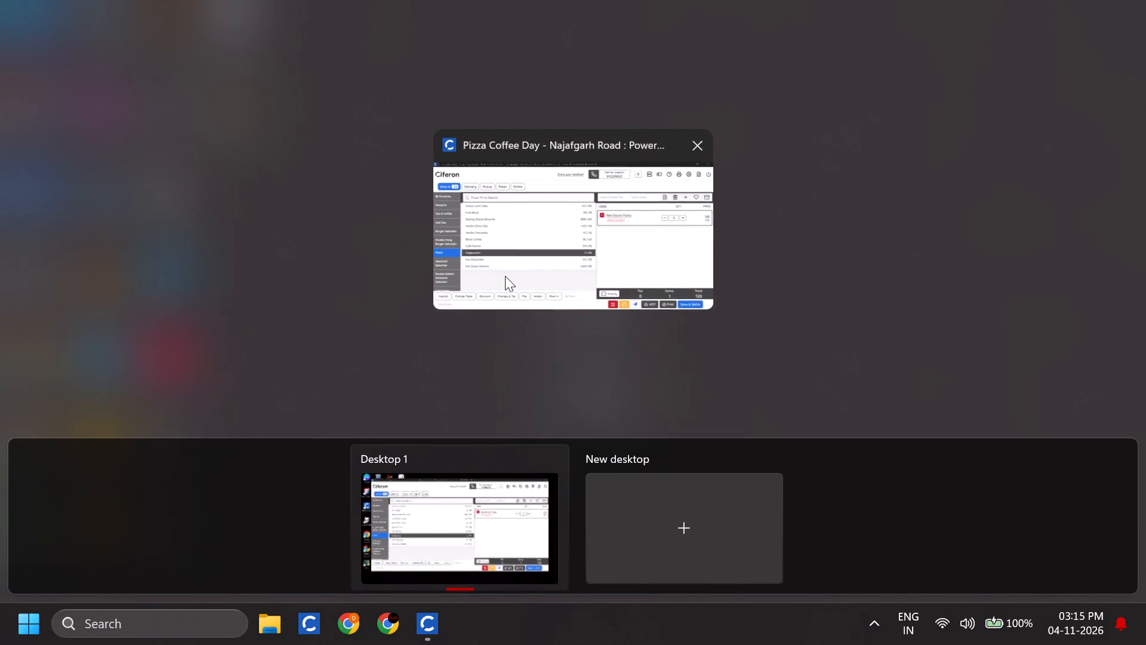
Add a Regular Cheese & Corn pizza without addons from the Basic Range Pizza group to table D2's order.
{"action": "scroll", "coordinate": [53, 517], "scroll_direction": "down", "scroll_amount": 8}
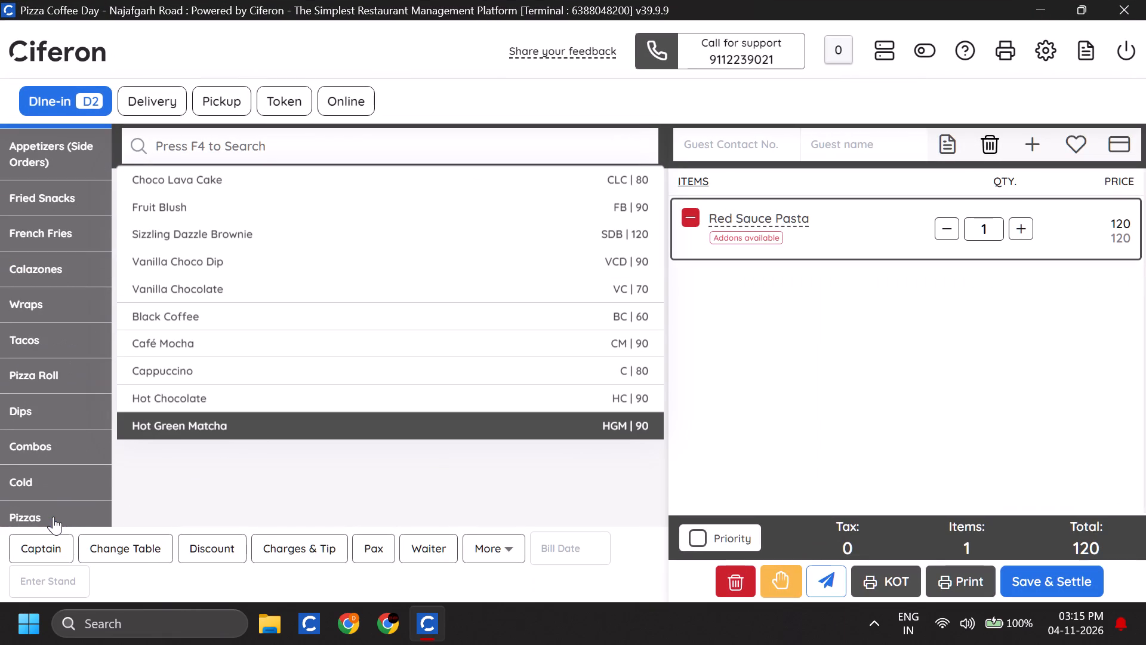
{"action": "left_click", "coordinate": [53, 505]}
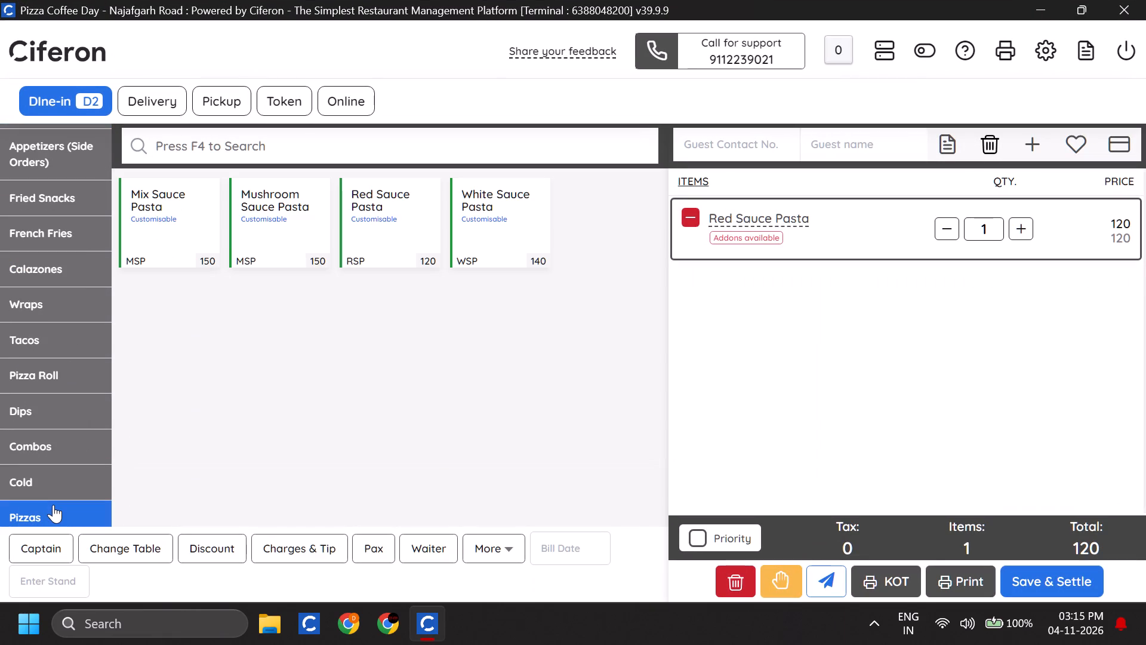
{"action": "left_click", "coordinate": [53, 505]}
{"action": "scroll", "coordinate": [53, 505], "scroll_direction": "down", "scroll_amount": 16}
{"action": "scroll", "coordinate": [53, 505], "scroll_direction": "down", "scroll_amount": 8}
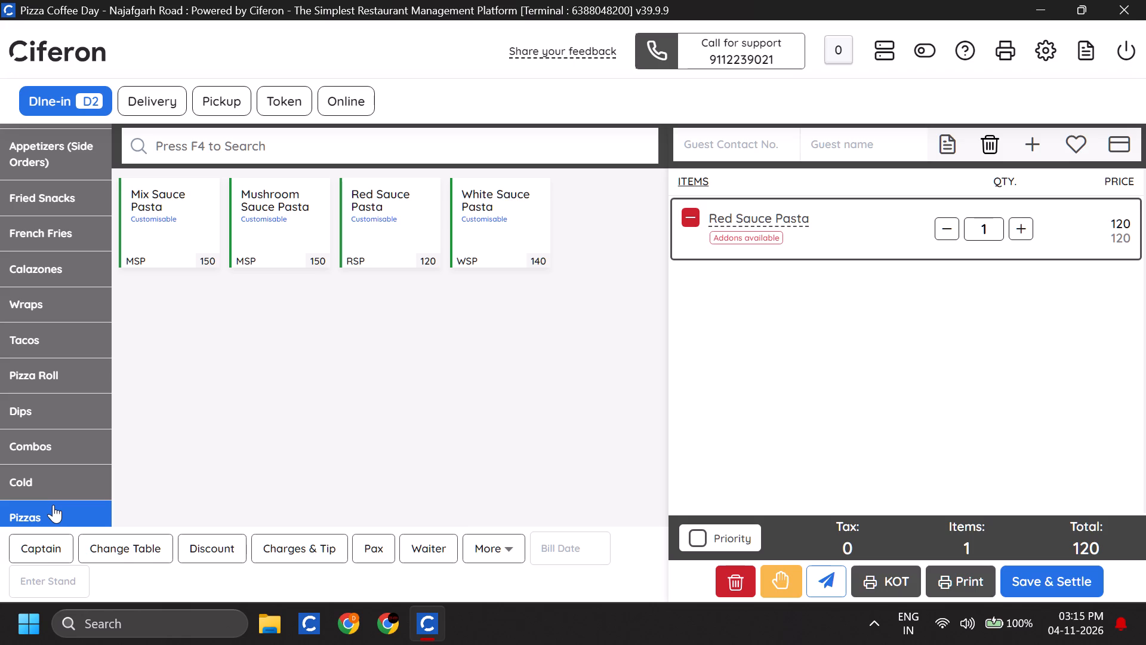
{"action": "scroll", "coordinate": [53, 505], "scroll_direction": "down", "scroll_amount": 3}
{"action": "left_click", "coordinate": [53, 505]}
{"action": "scroll", "coordinate": [53, 505], "scroll_direction": "down", "scroll_amount": 2}
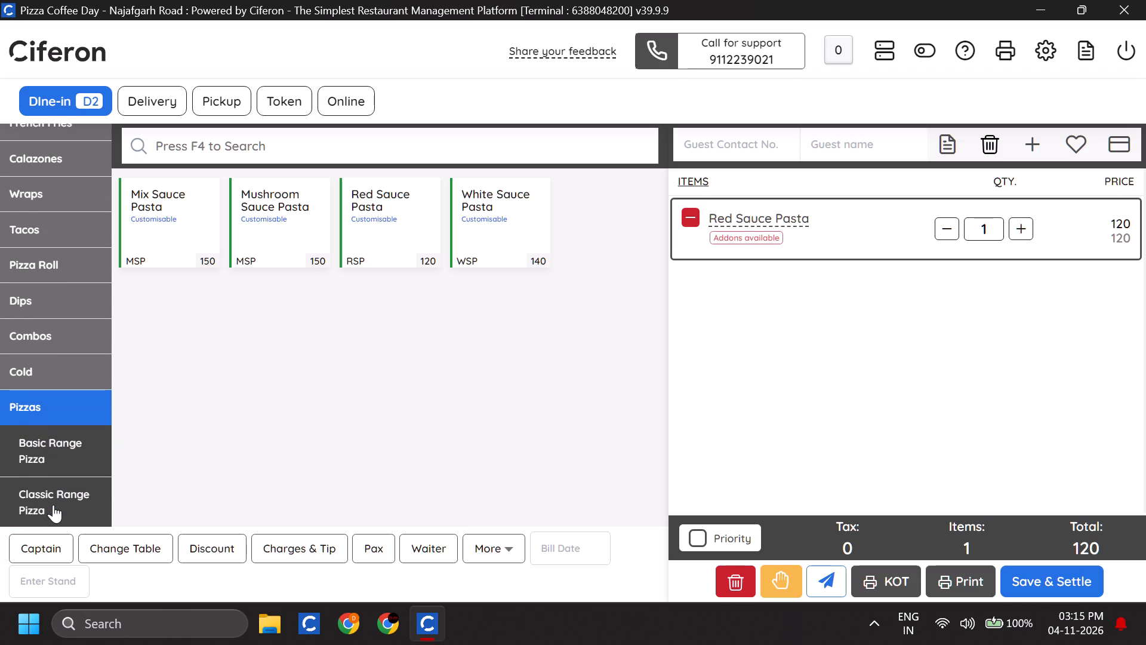
{"action": "left_click", "coordinate": [53, 505]}
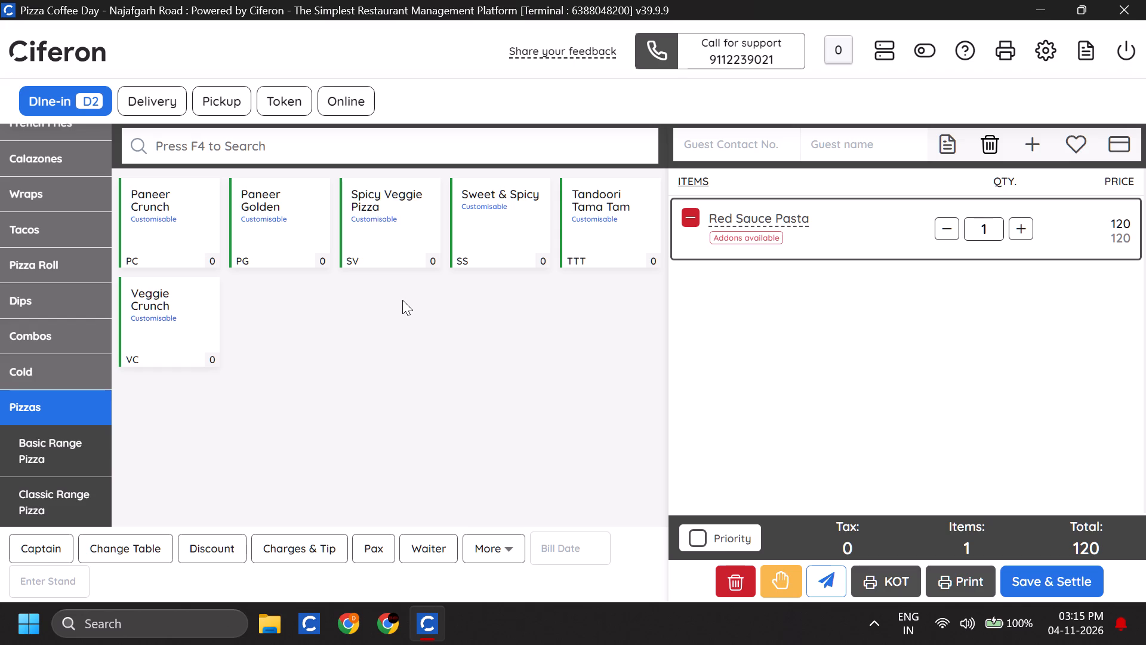
{"action": "left_click", "coordinate": [67, 456]}
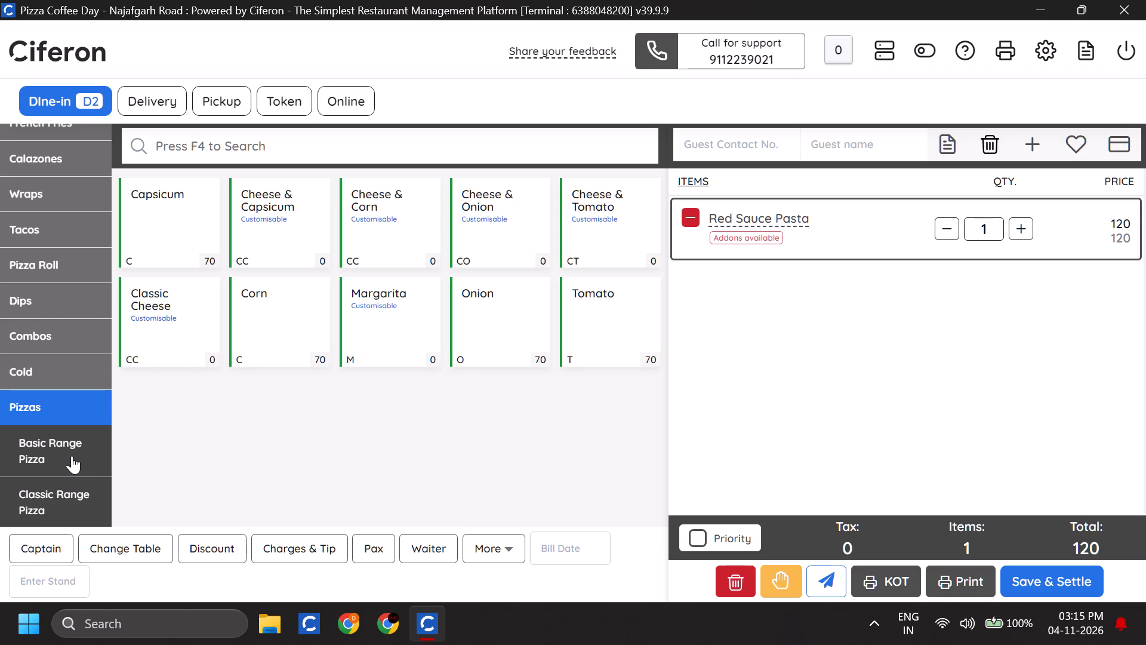
{"action": "left_click", "coordinate": [406, 231]}
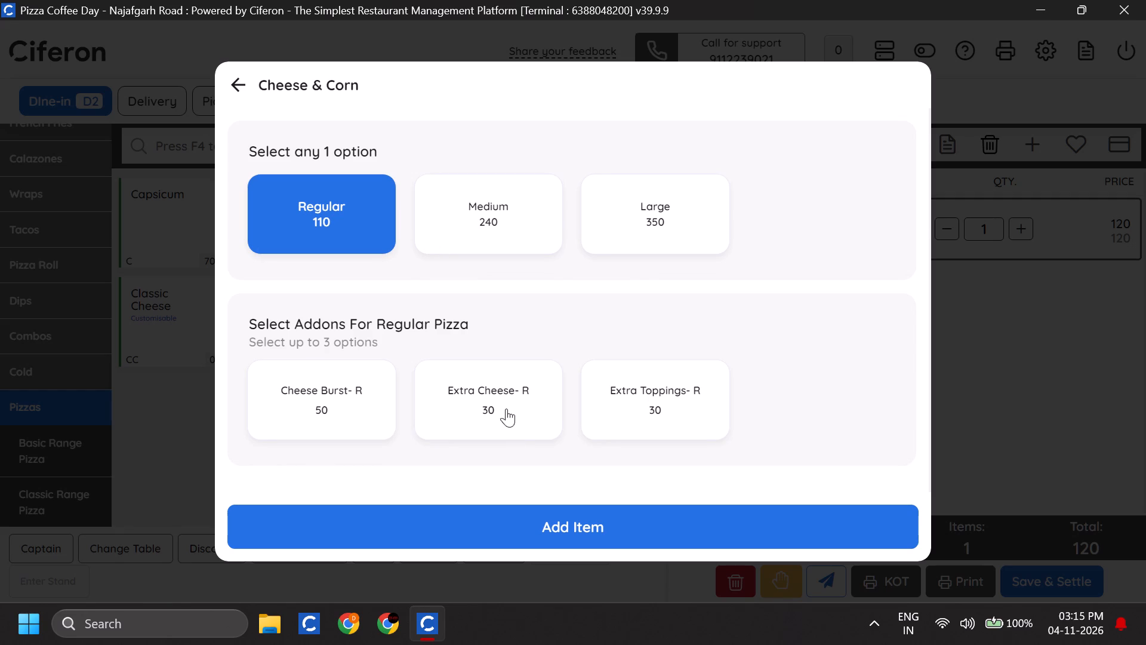
{"action": "left_click", "coordinate": [553, 528]}
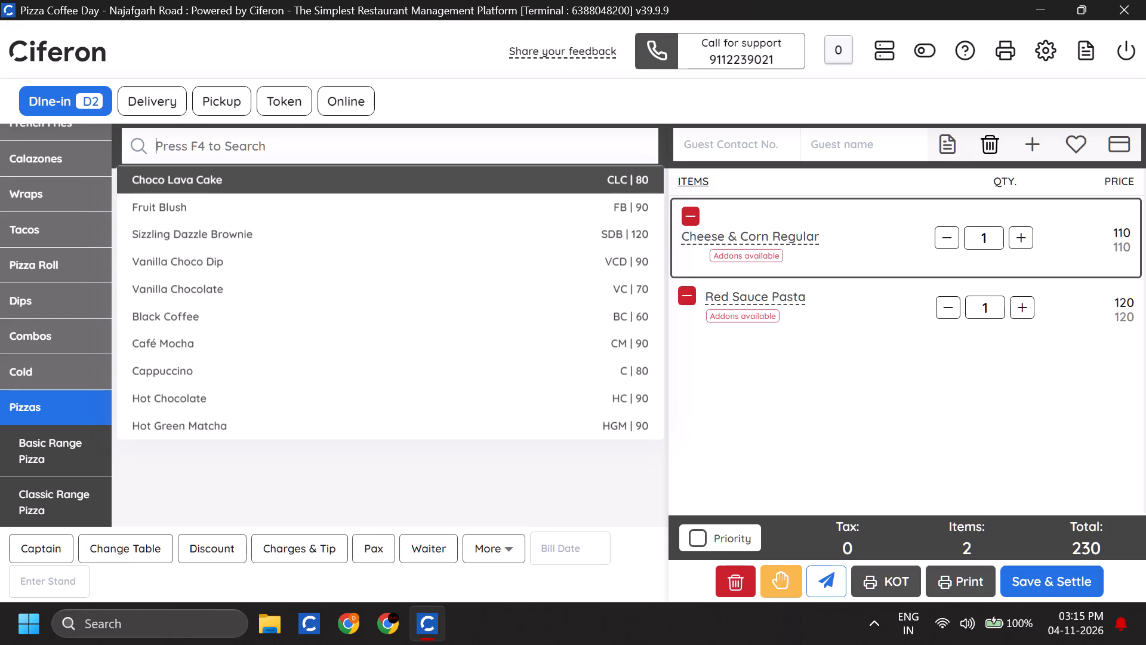
Add one Coke 250 ml from Cold Drinks to the running order of table D3 and return to the tables overview.
{"action": "left_click", "coordinate": [41, 98]}
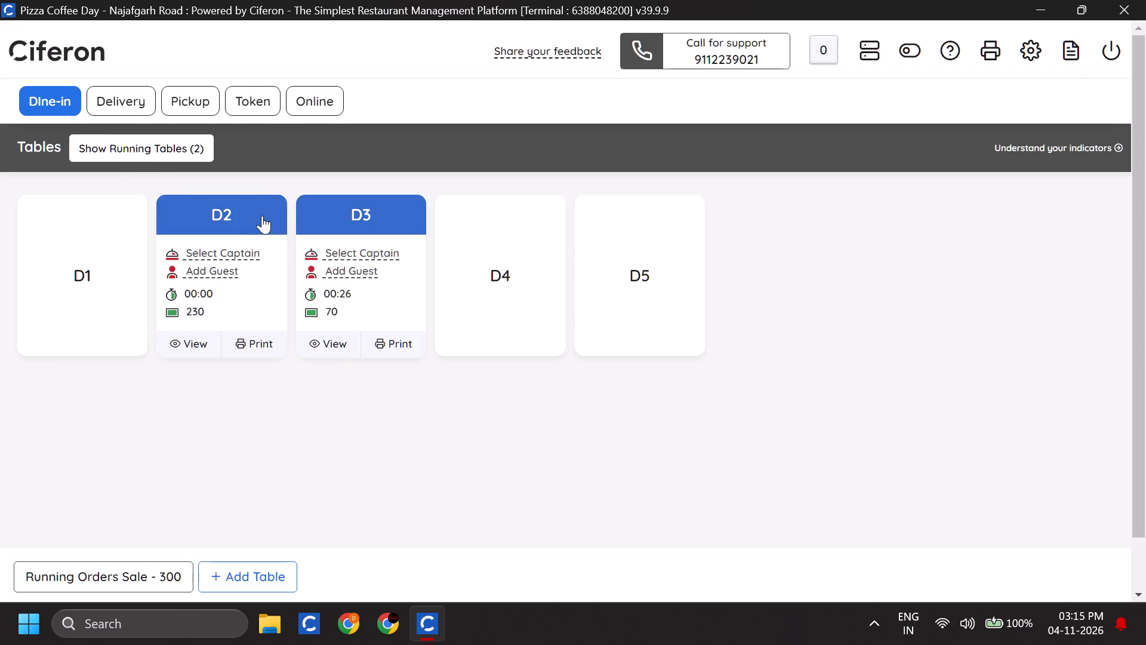
{"action": "left_click", "coordinate": [341, 207]}
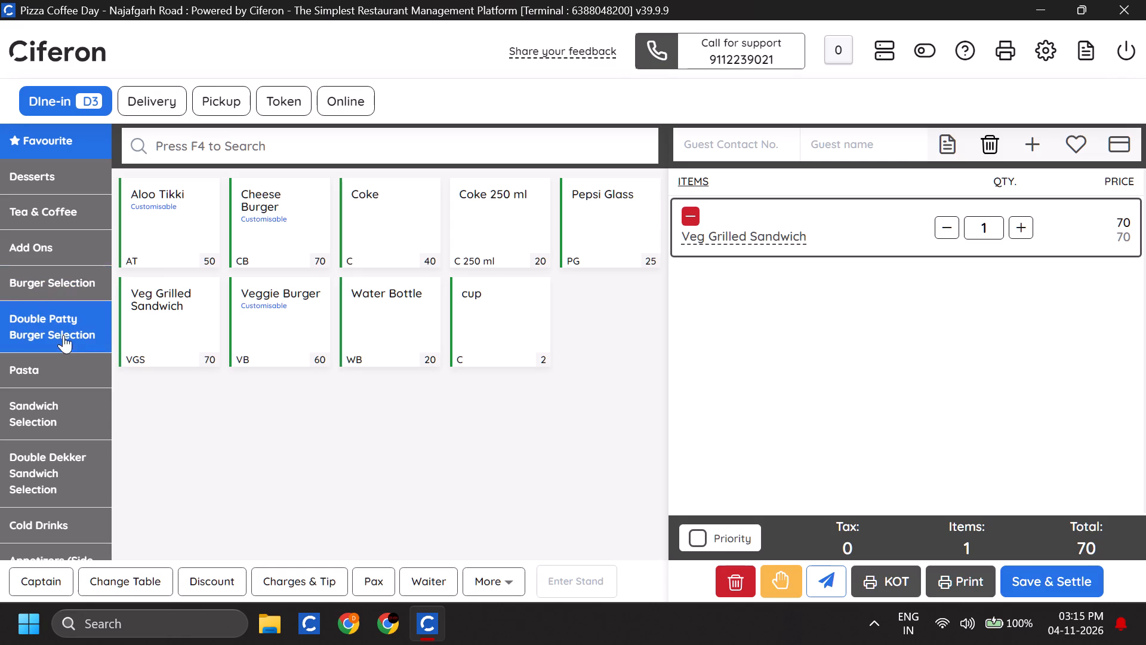
{"action": "scroll", "coordinate": [50, 397], "scroll_direction": "down", "scroll_amount": 2}
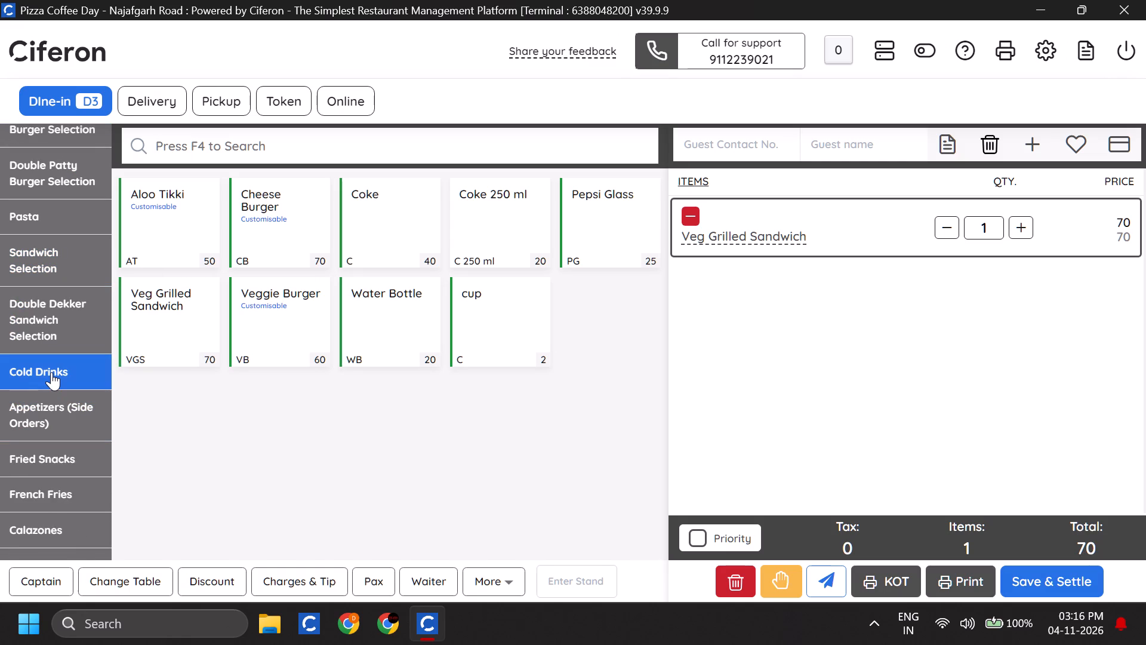
{"action": "left_click", "coordinate": [51, 372]}
{"action": "left_click", "coordinate": [54, 401]}
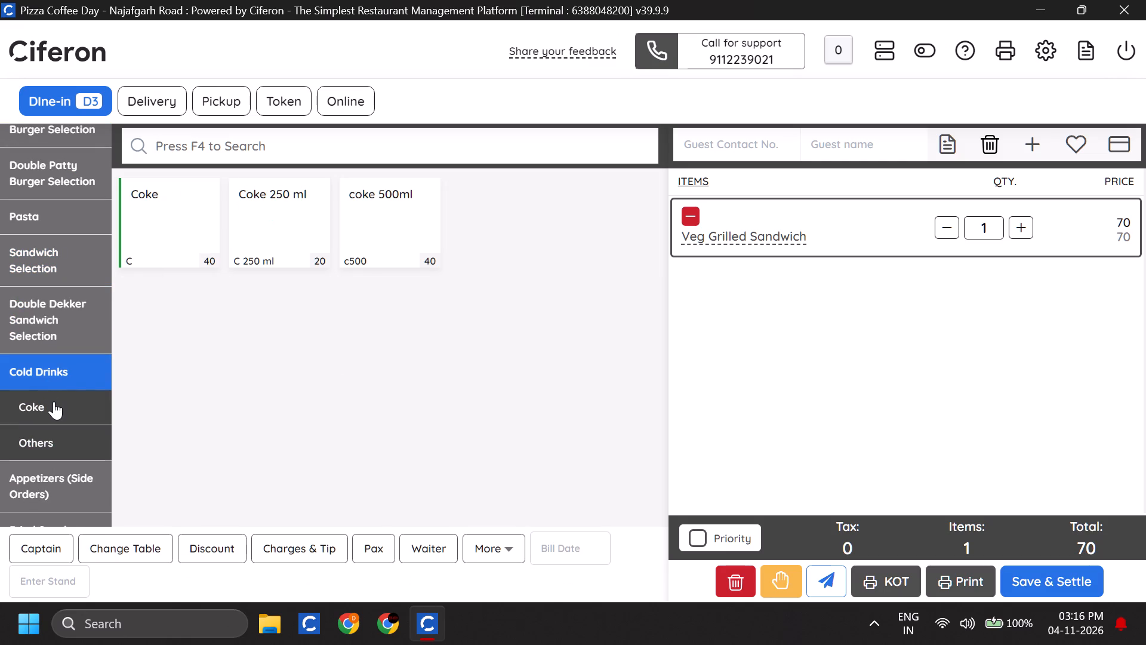
{"action": "left_click", "coordinate": [275, 217]}
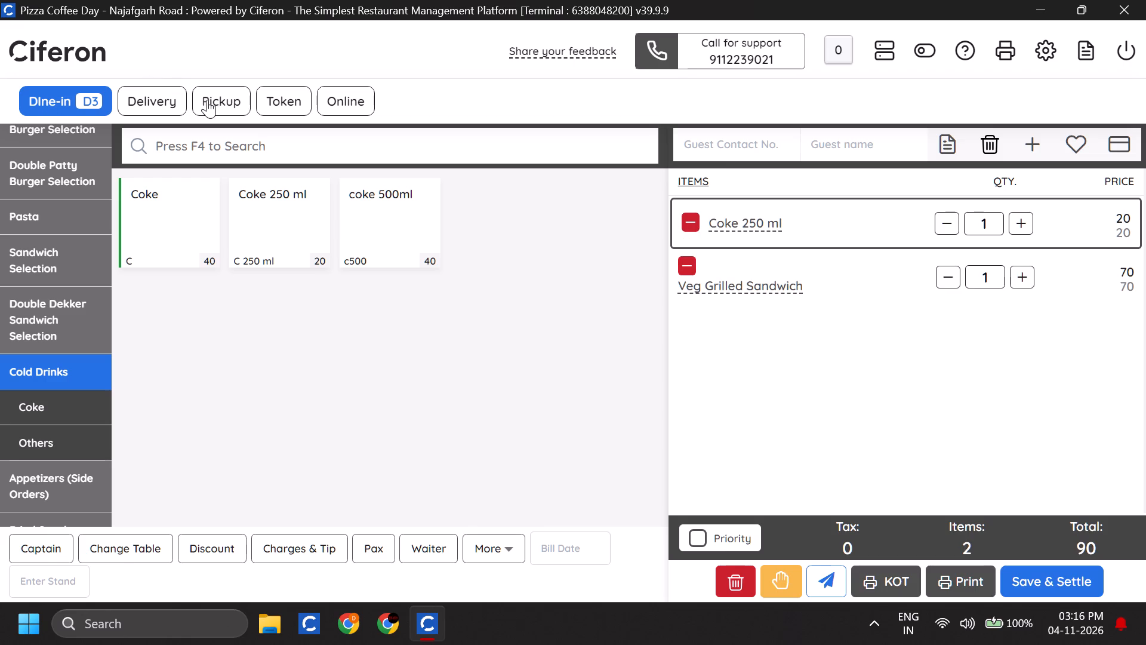
{"action": "left_click", "coordinate": [52, 100]}
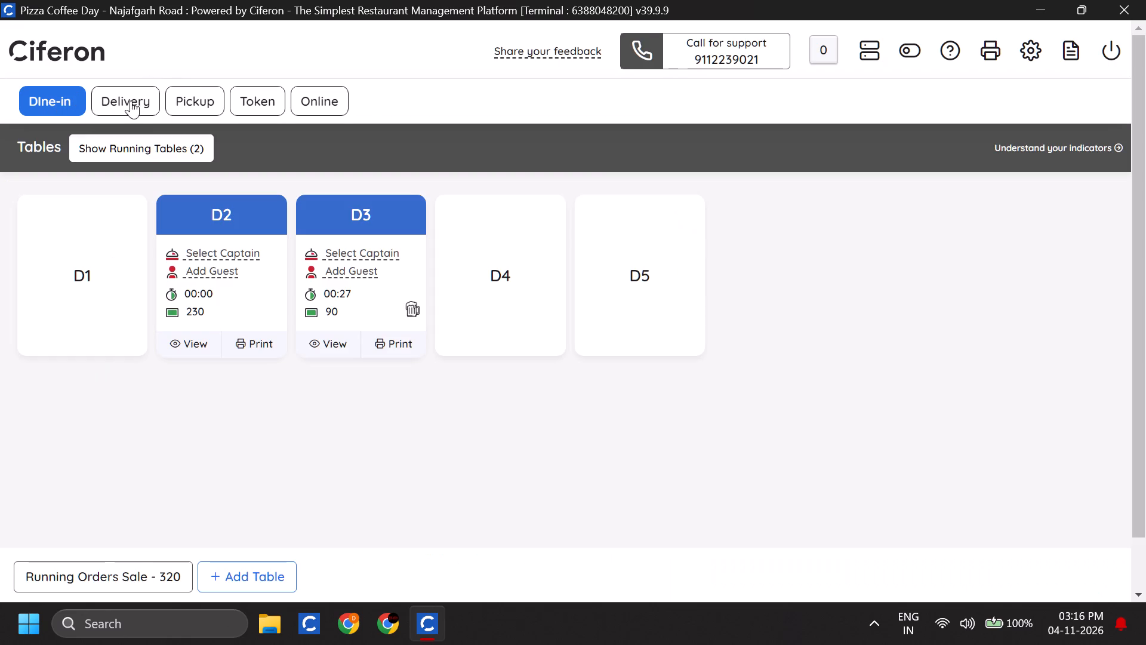
Start a new self-pickup order and activate its item search.
{"action": "left_click", "coordinate": [196, 100]}
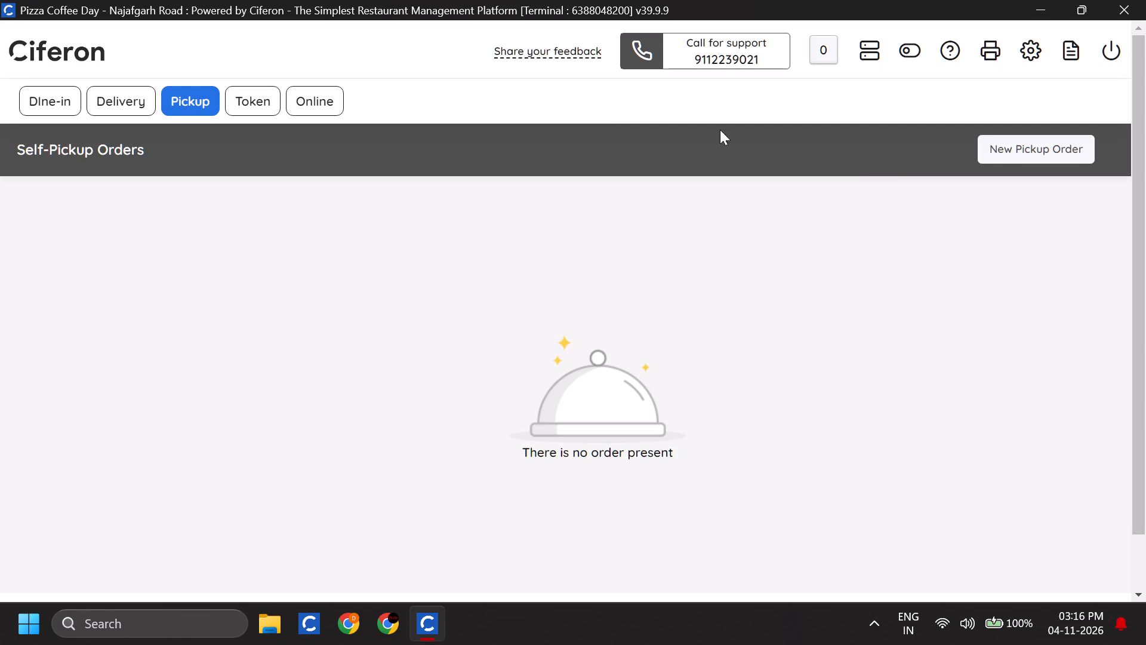
{"action": "left_click", "coordinate": [998, 133]}
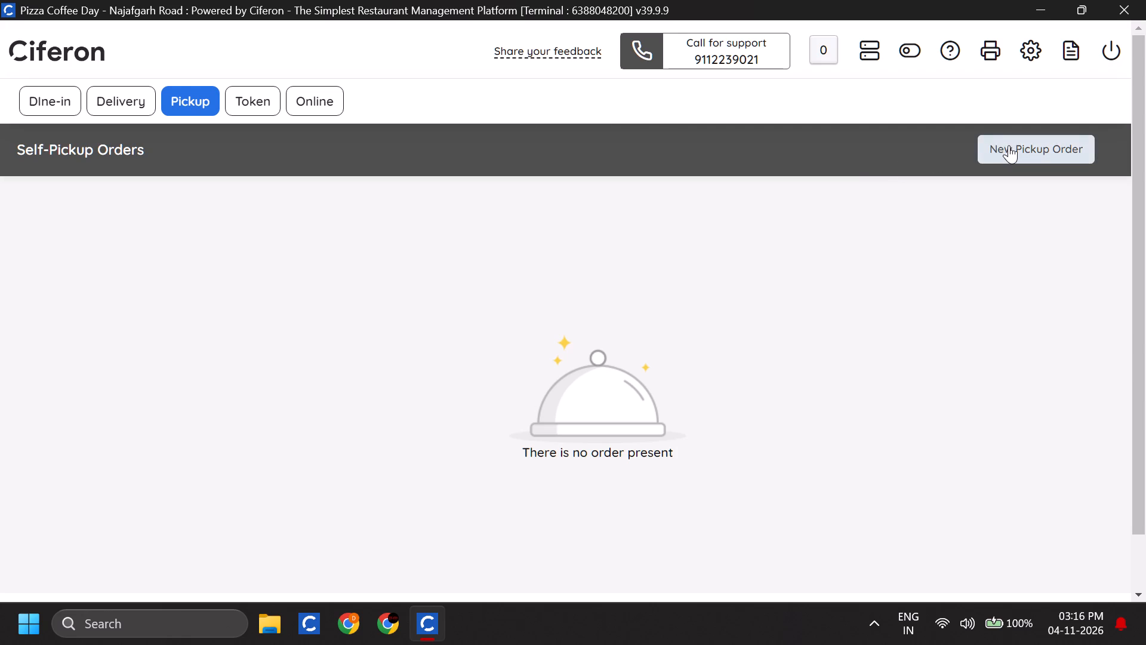
{"action": "left_click", "coordinate": [1009, 145]}
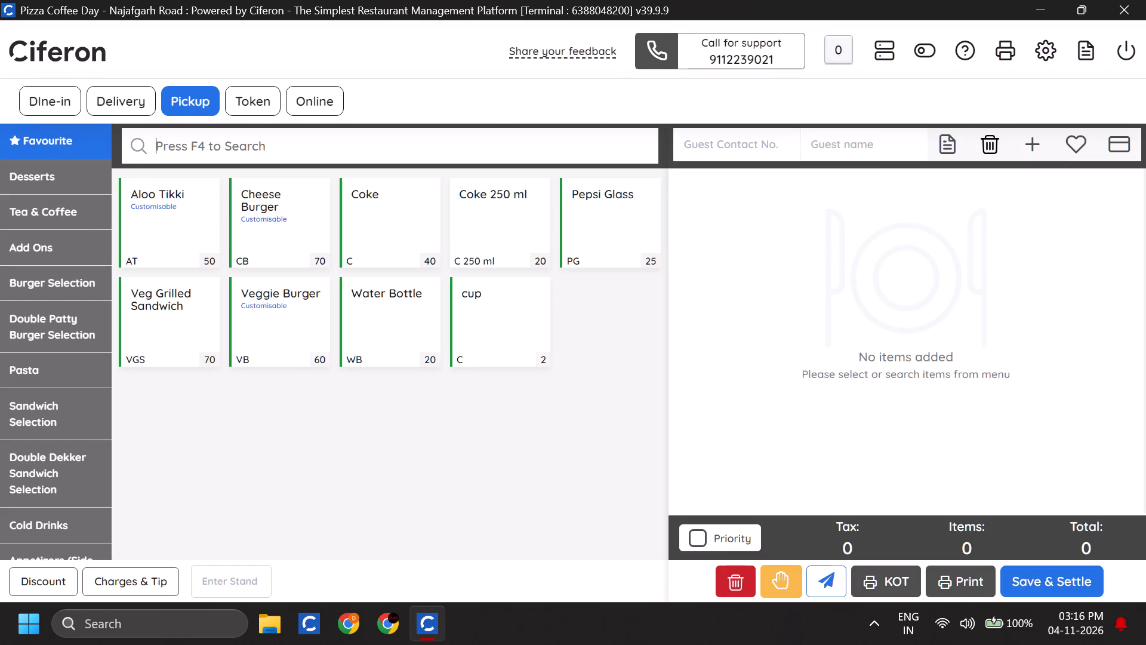
{"action": "left_click", "coordinate": [178, 146]}
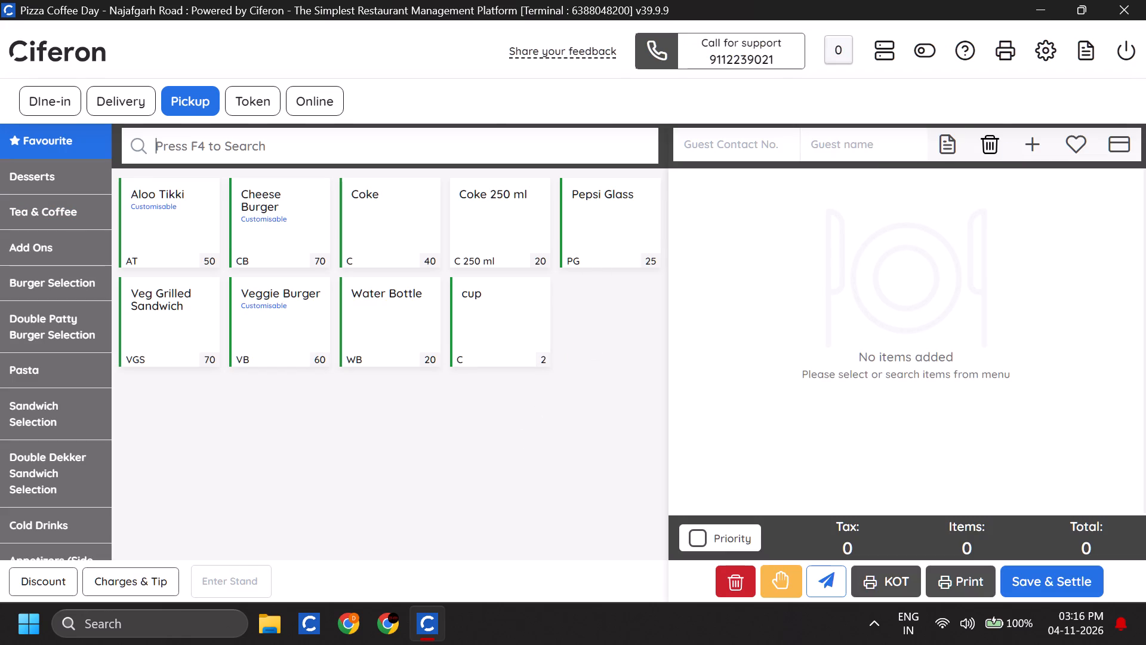
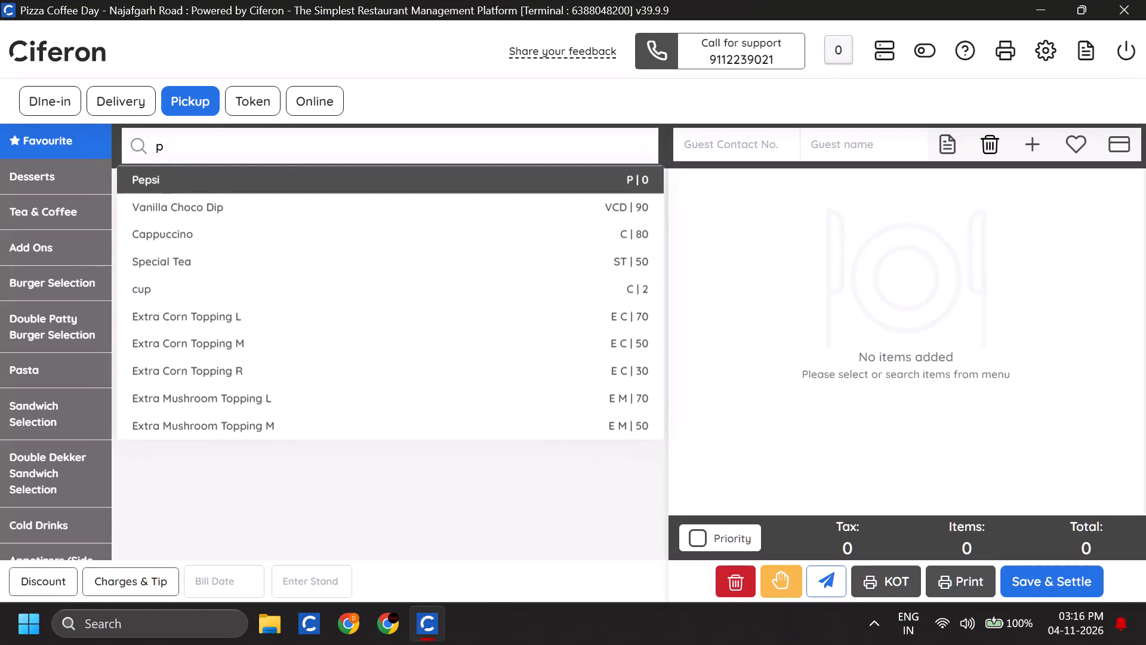
Search the items for "peri" and add Peri Peri Spicy Calazone to the pickup order with quantity 2.
{"action": "type", "text": "eri"}
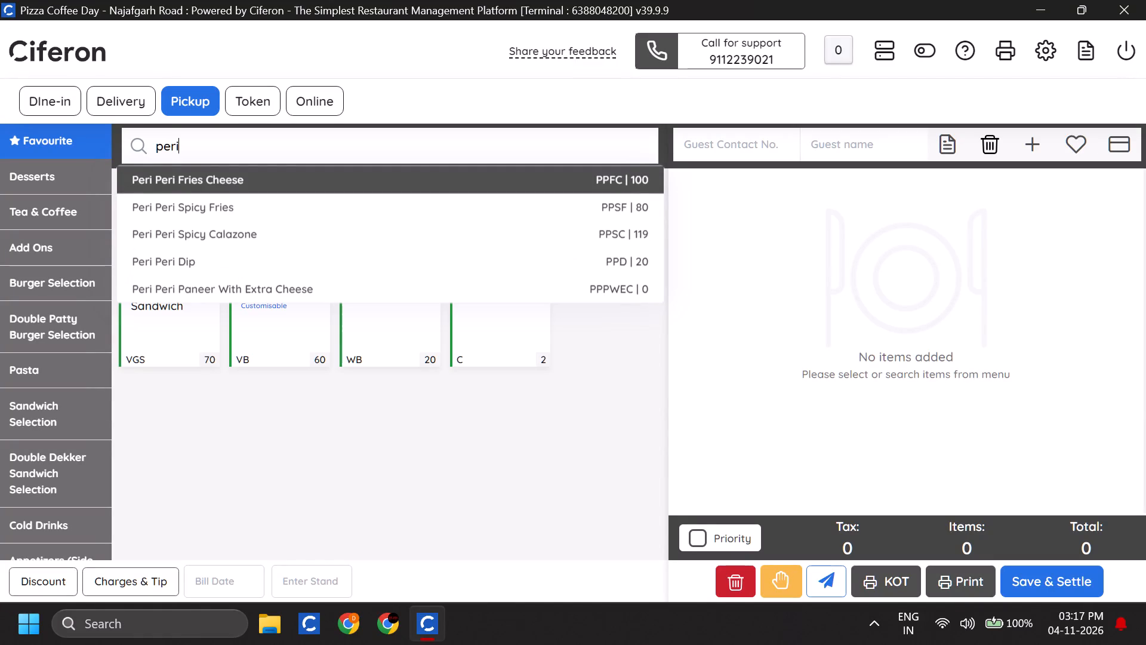
{"action": "left_click", "coordinate": [255, 244]}
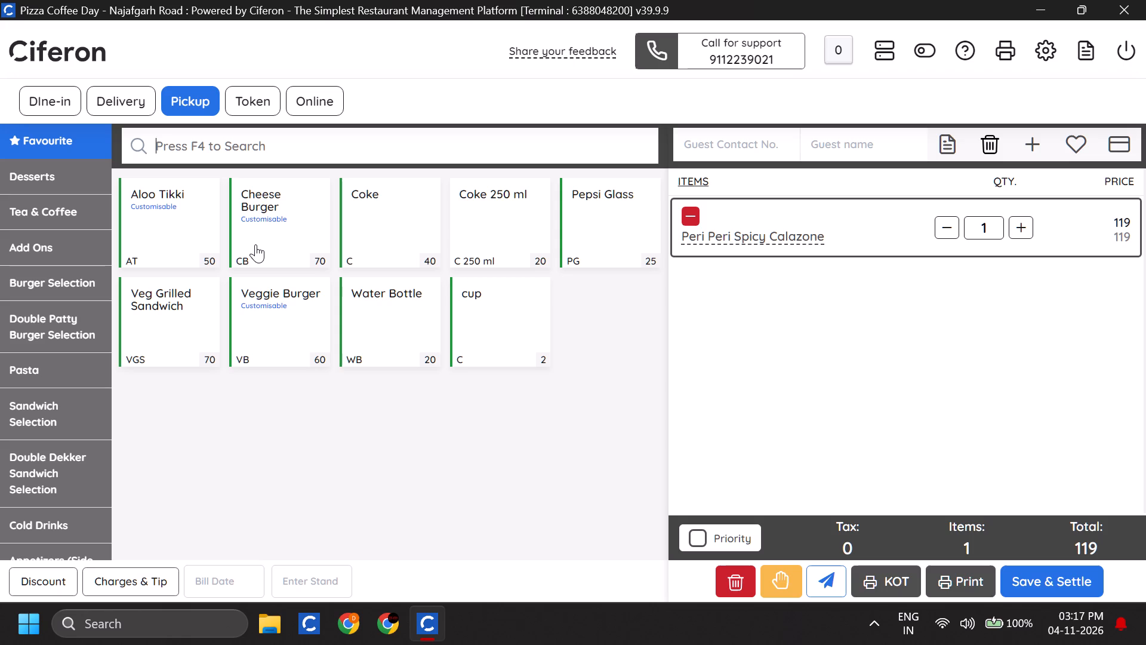
{"action": "left_click", "coordinate": [1020, 222]}
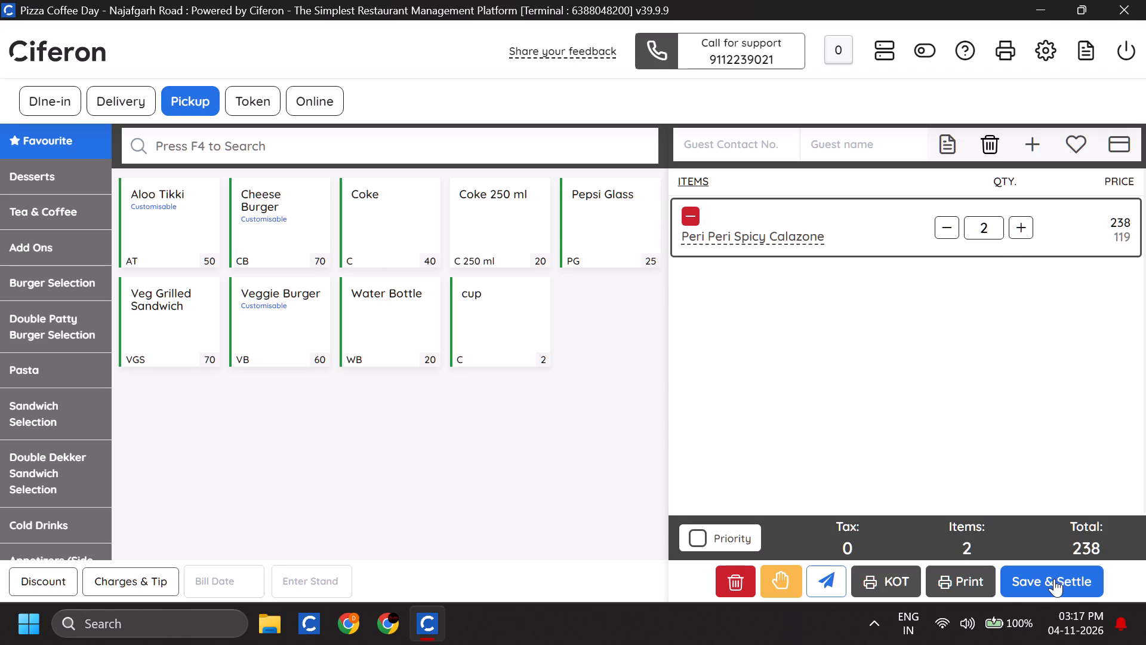
Save the pickup order and settle it with Paytm.
{"action": "left_click", "coordinate": [1054, 579]}
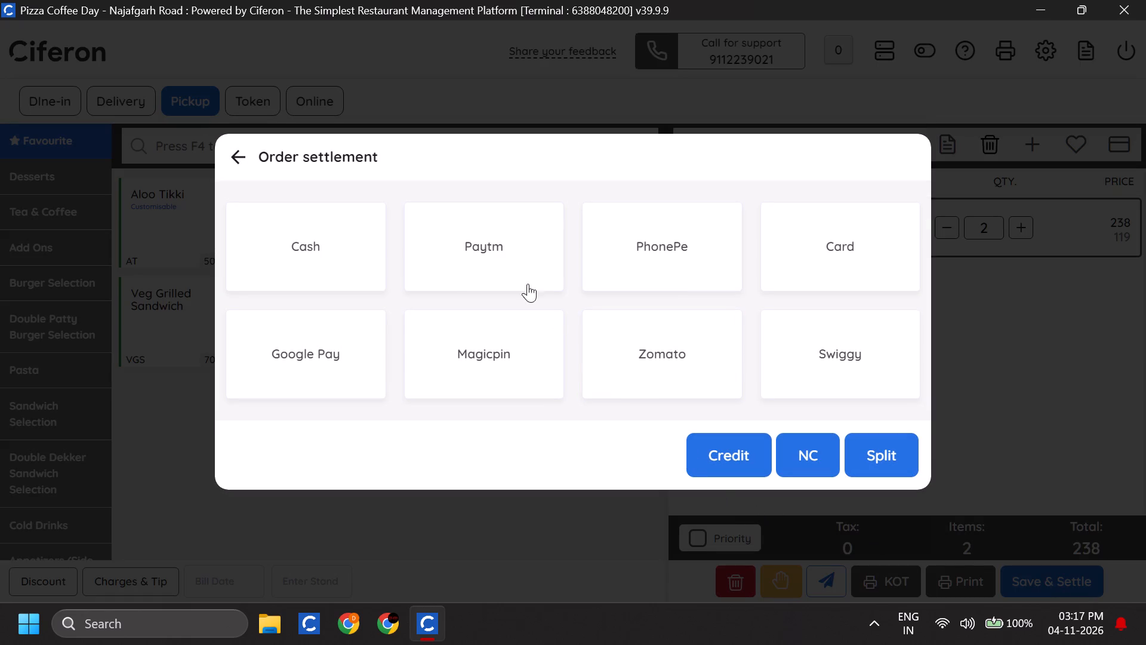
{"action": "left_click", "coordinate": [482, 239]}
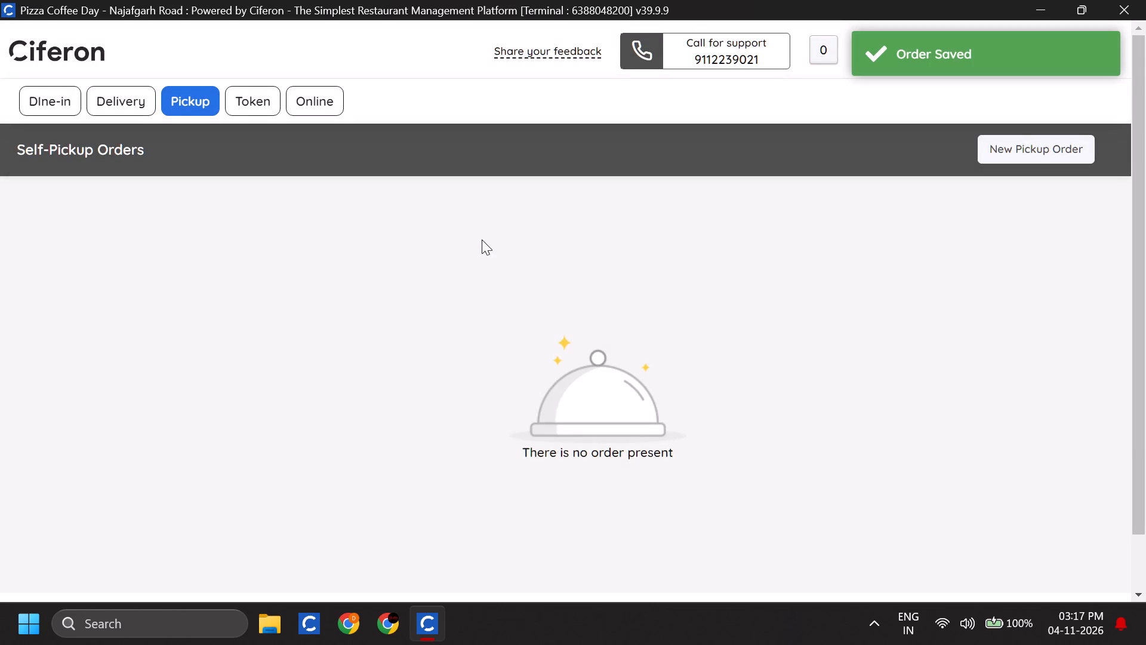
Return to the dine-in tables overview and open the running order of table D2.
{"action": "left_click", "coordinate": [113, 95]}
{"action": "left_click", "coordinate": [64, 95]}
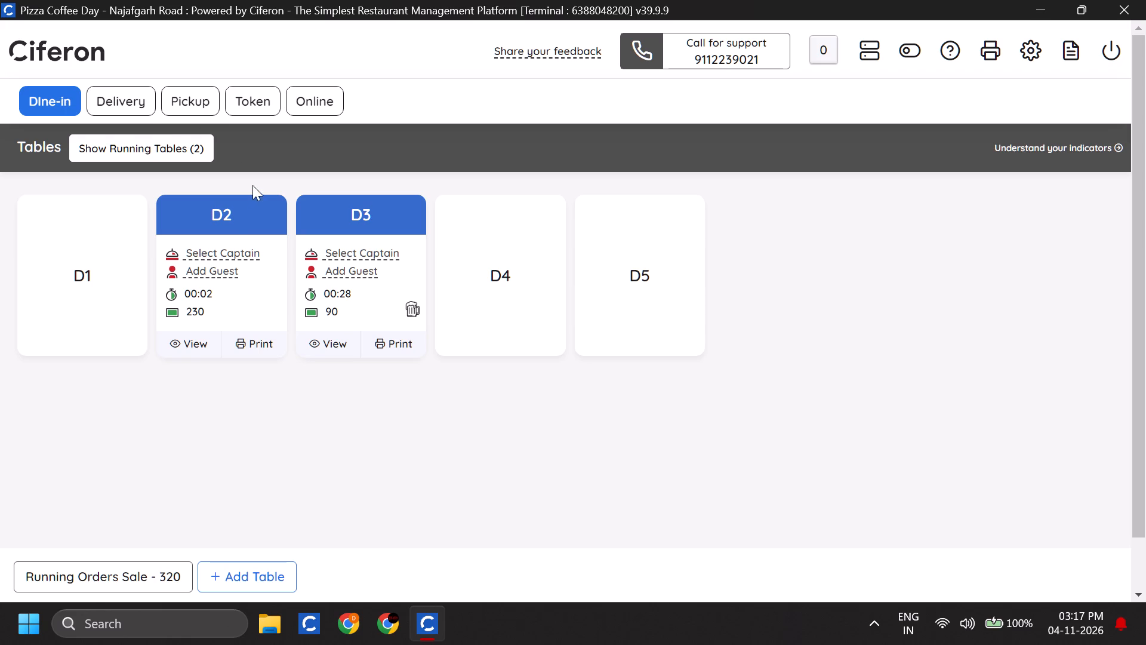
{"action": "left_click", "coordinate": [233, 228]}
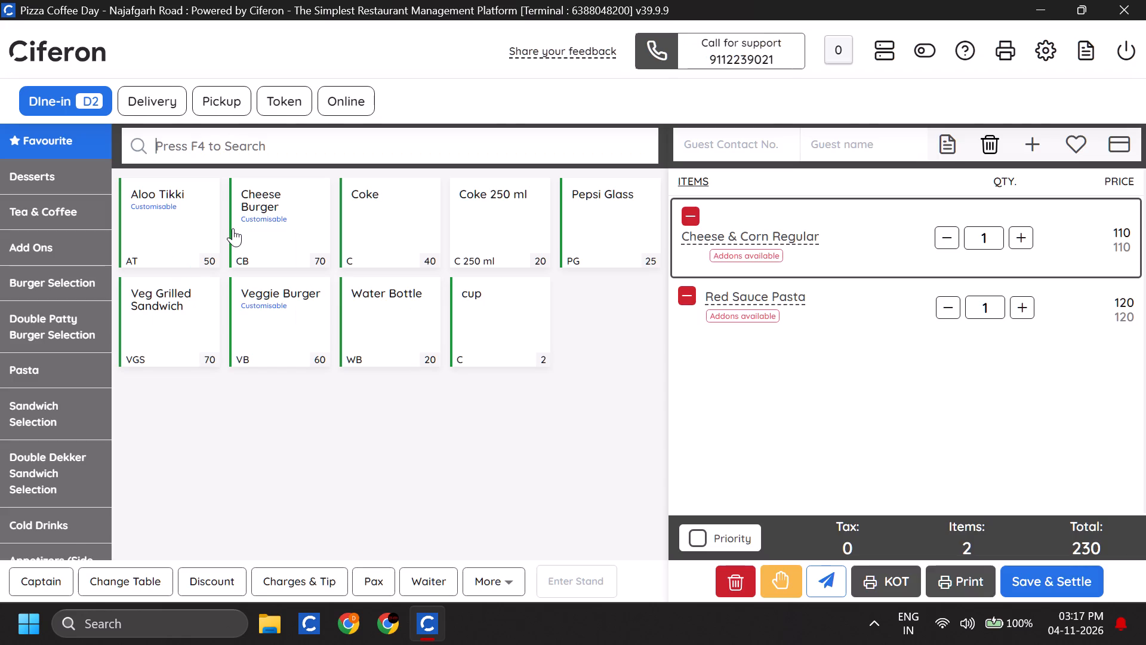
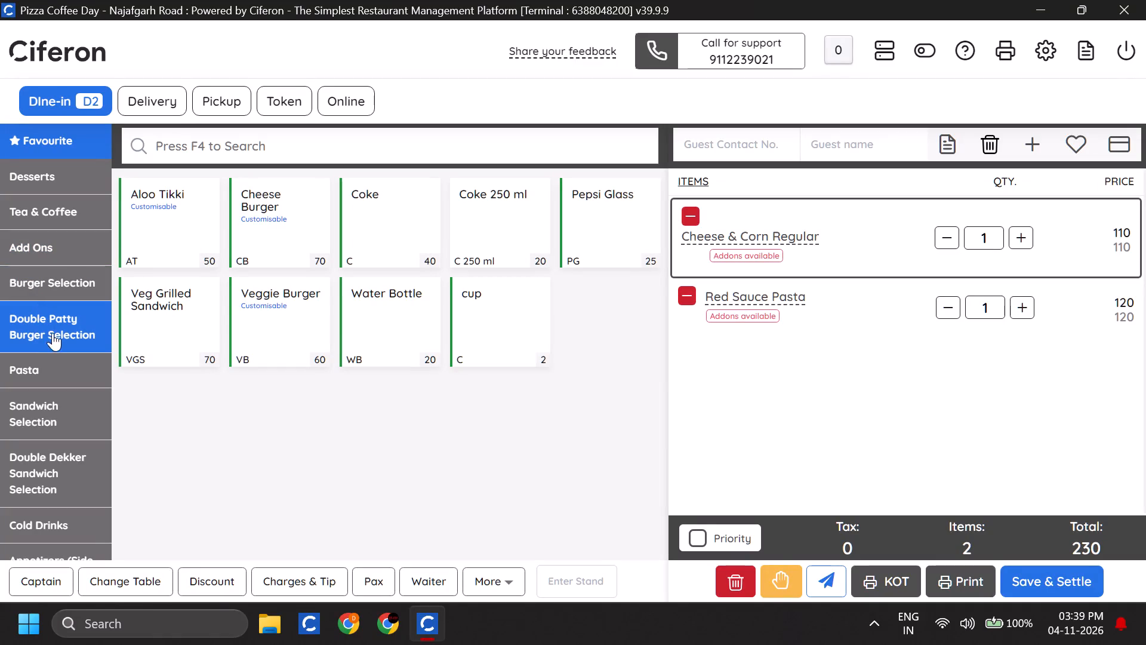
Add a Medium Cold Coffee from the Coffee Selection in the Cold category to the table D2 order.
{"action": "scroll", "coordinate": [39, 406], "scroll_direction": "down", "scroll_amount": 2}
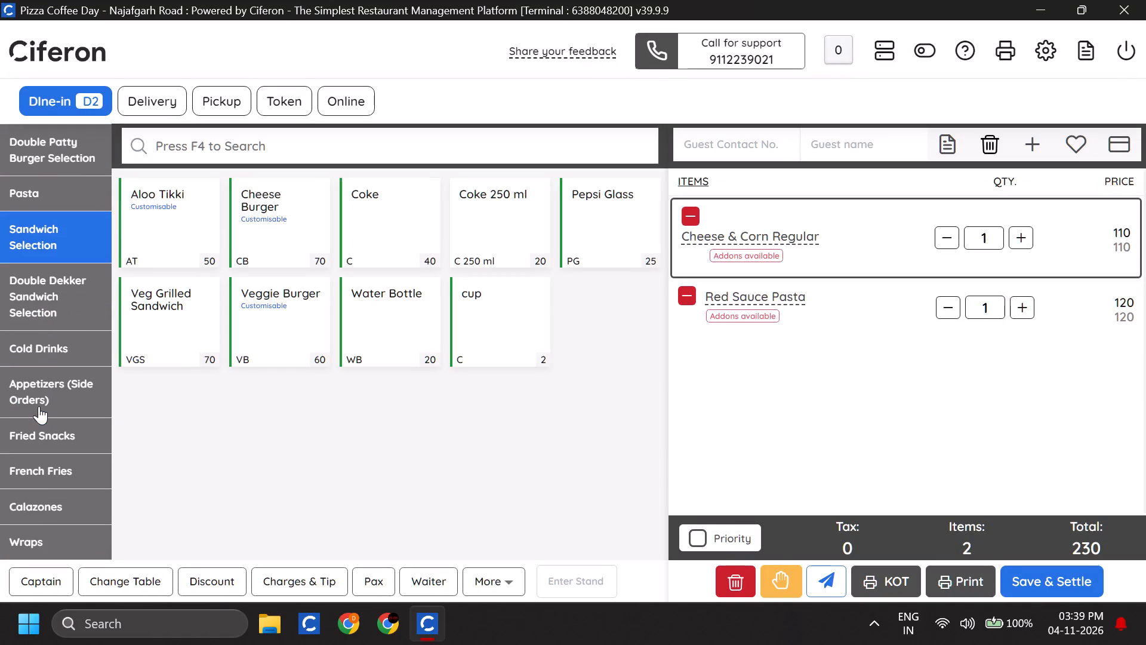
{"action": "scroll", "coordinate": [45, 547], "scroll_direction": "down", "scroll_amount": 5}
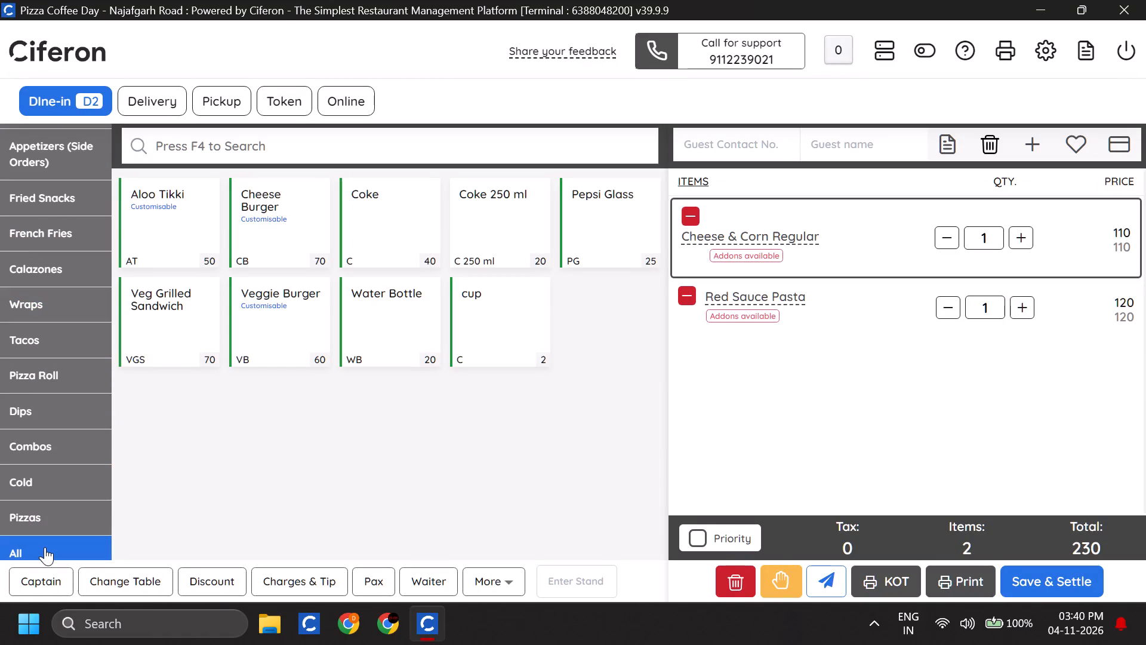
{"action": "left_click", "coordinate": [48, 472]}
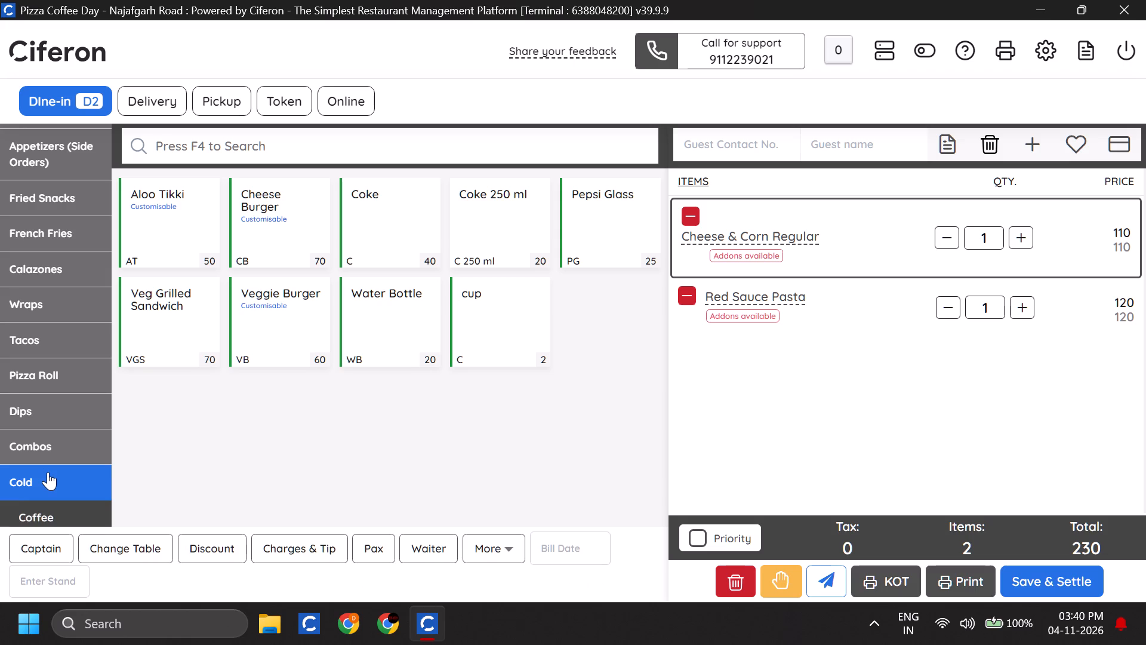
{"action": "scroll", "coordinate": [48, 472], "scroll_direction": "down", "scroll_amount": 1}
{"action": "left_click", "coordinate": [47, 450]}
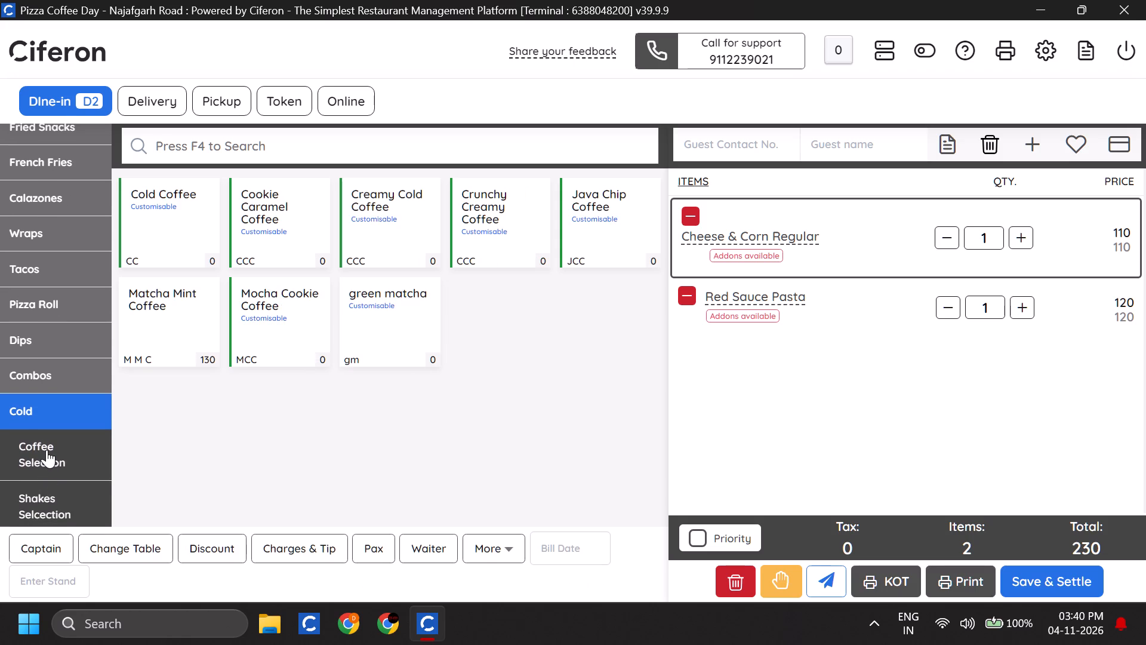
{"action": "left_click", "coordinate": [156, 229]}
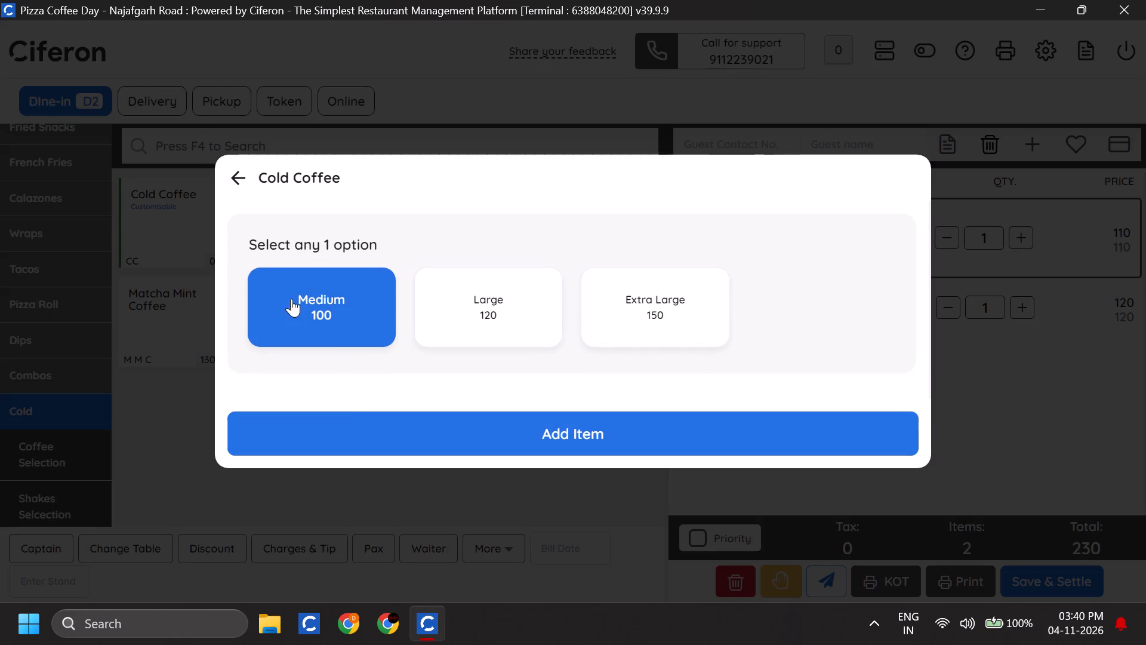
{"action": "left_click", "coordinate": [352, 418]}
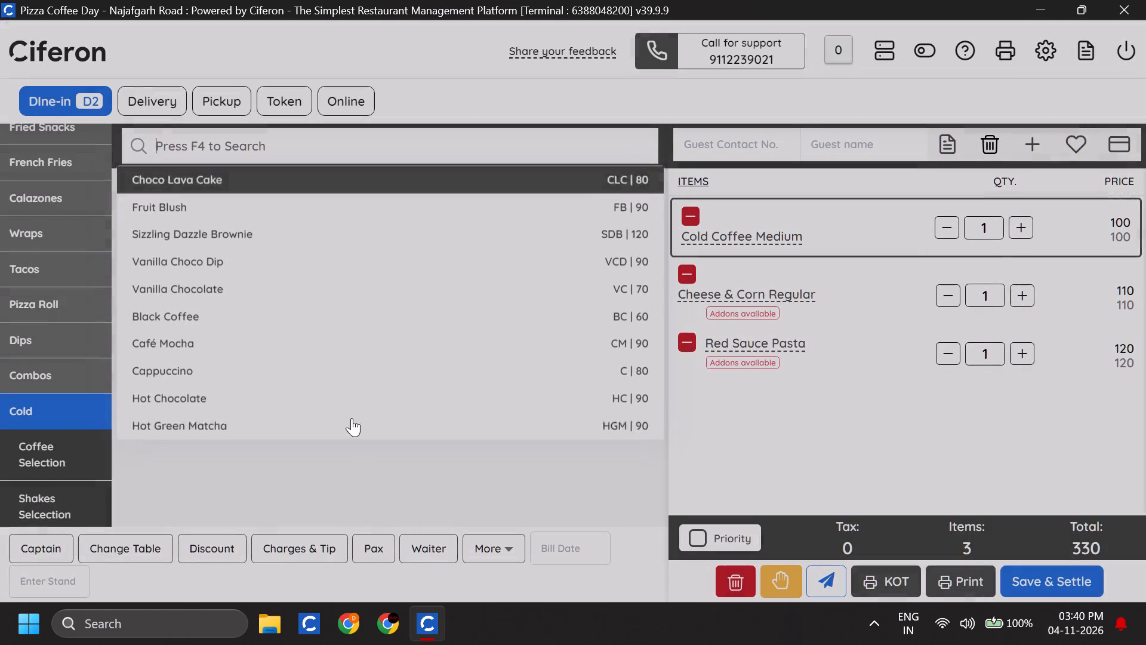
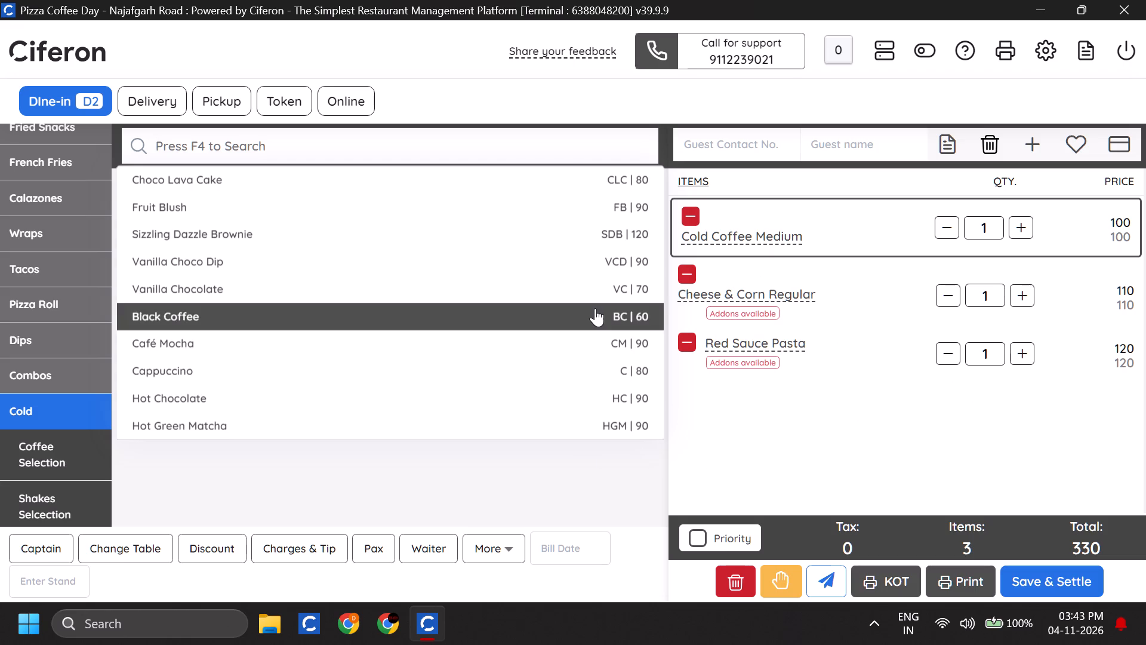
Return to the dine-in tables from the open table D2 order.
{"action": "left_click", "coordinate": [43, 90]}
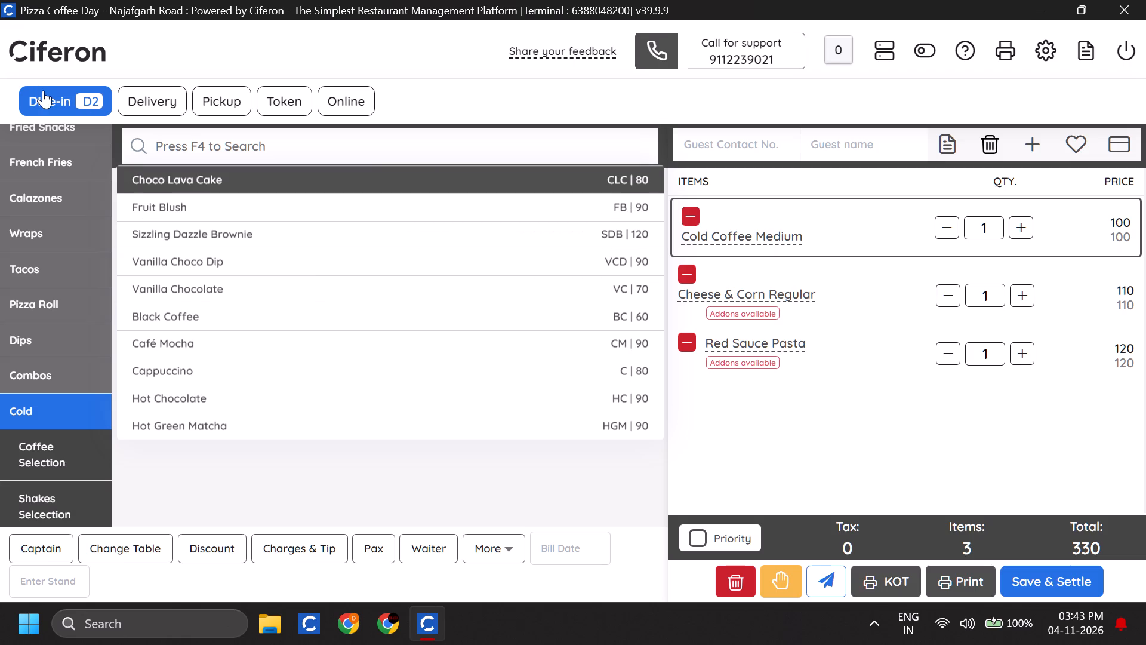
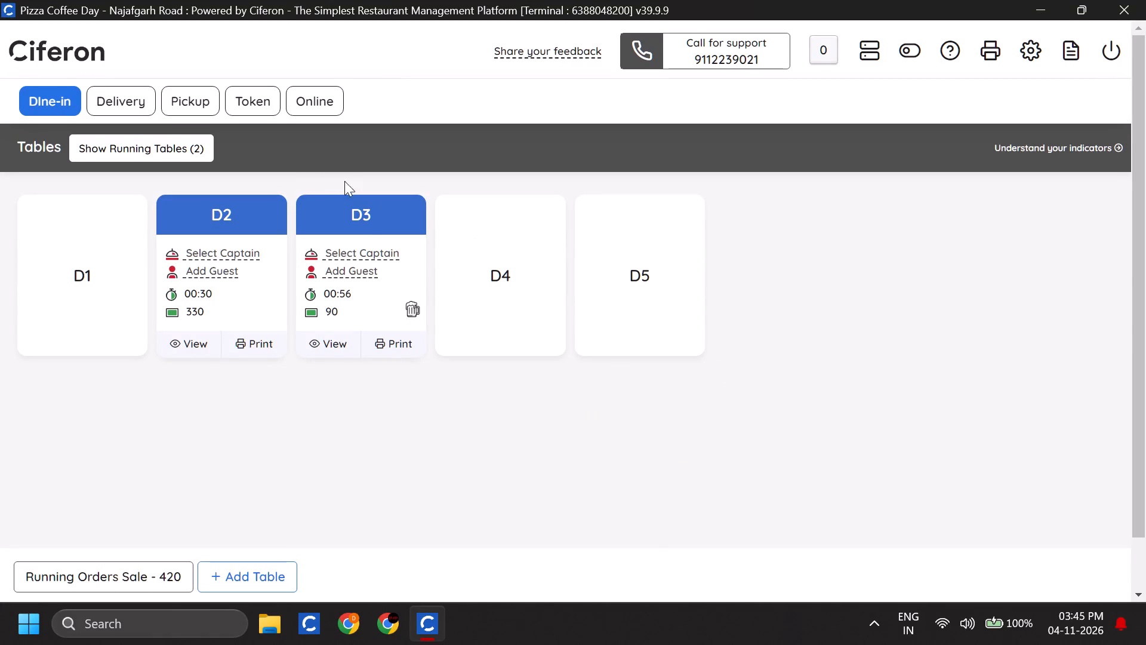
Open the running order on dine-in table D3 and save and settle it.
{"action": "left_click", "coordinate": [361, 213]}
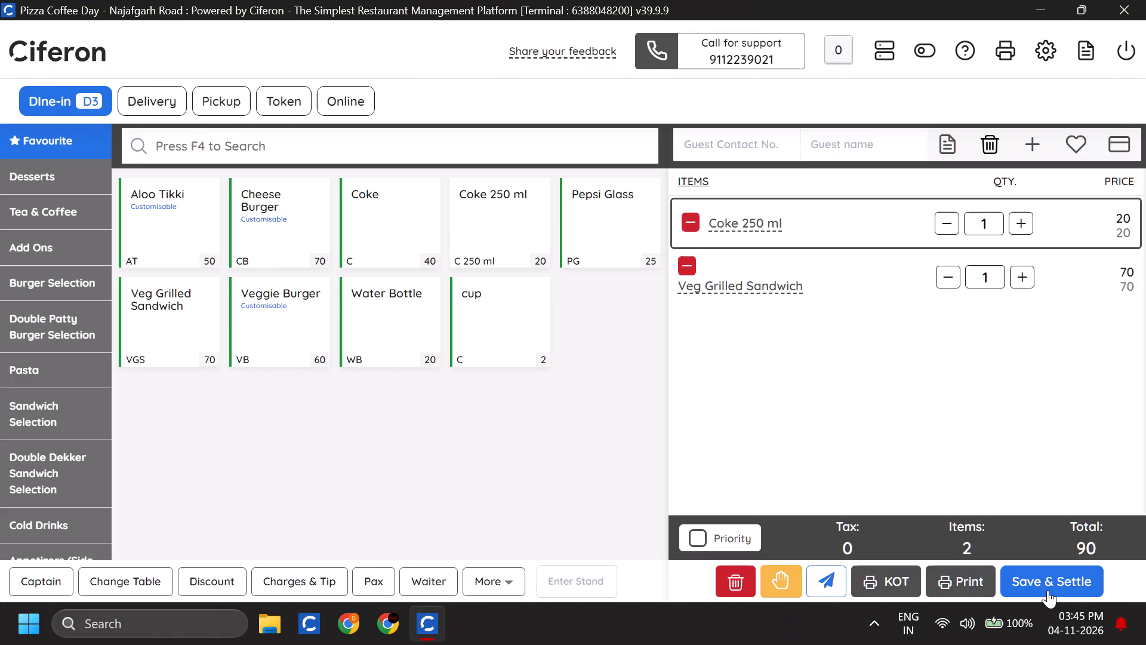
{"action": "left_click", "coordinate": [1048, 590]}
{"action": "left_click", "coordinate": [450, 247]}
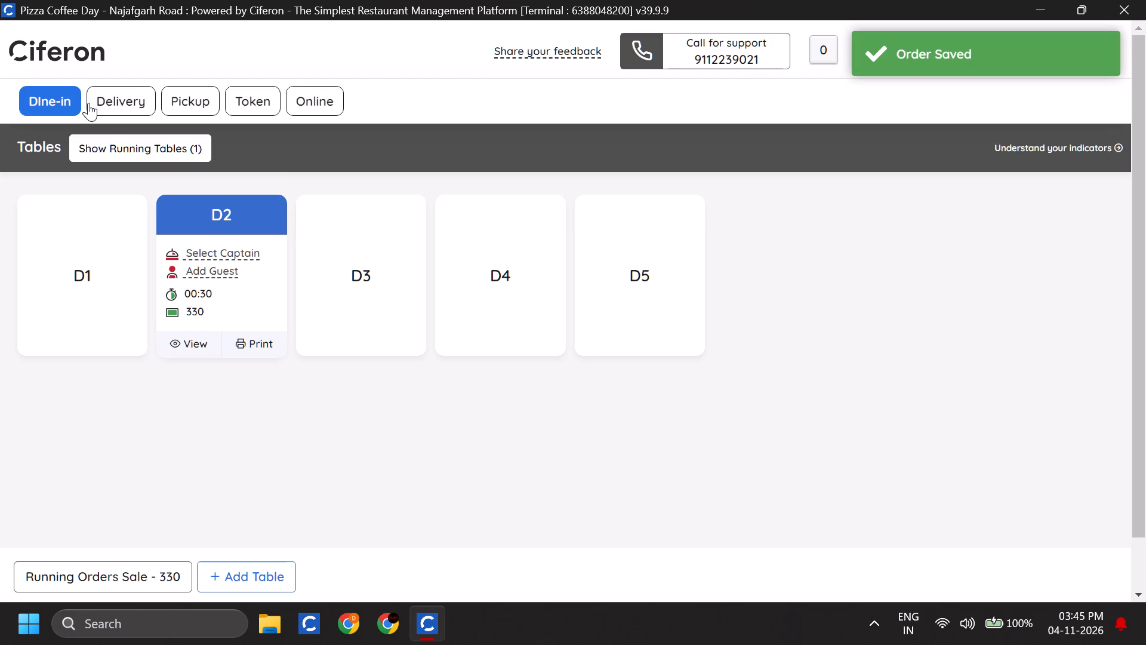
View today's sales overview on the Sales Dashboard and return to the POS dine-in tables.
{"action": "left_click", "coordinate": [65, 76]}
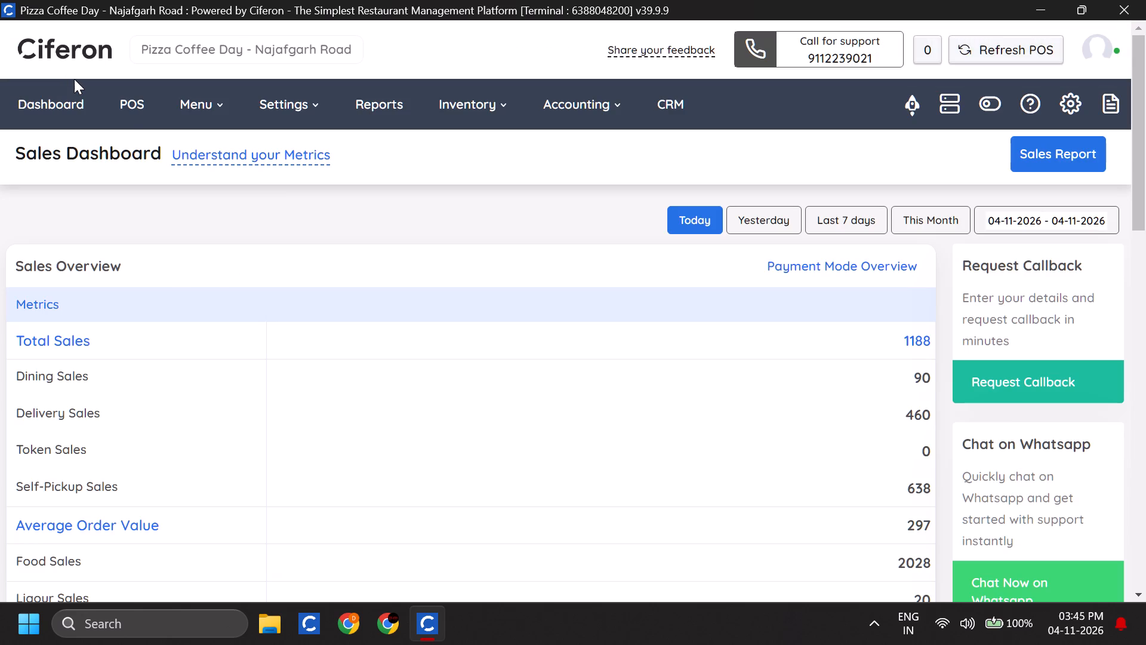
{"action": "left_click", "coordinate": [133, 106]}
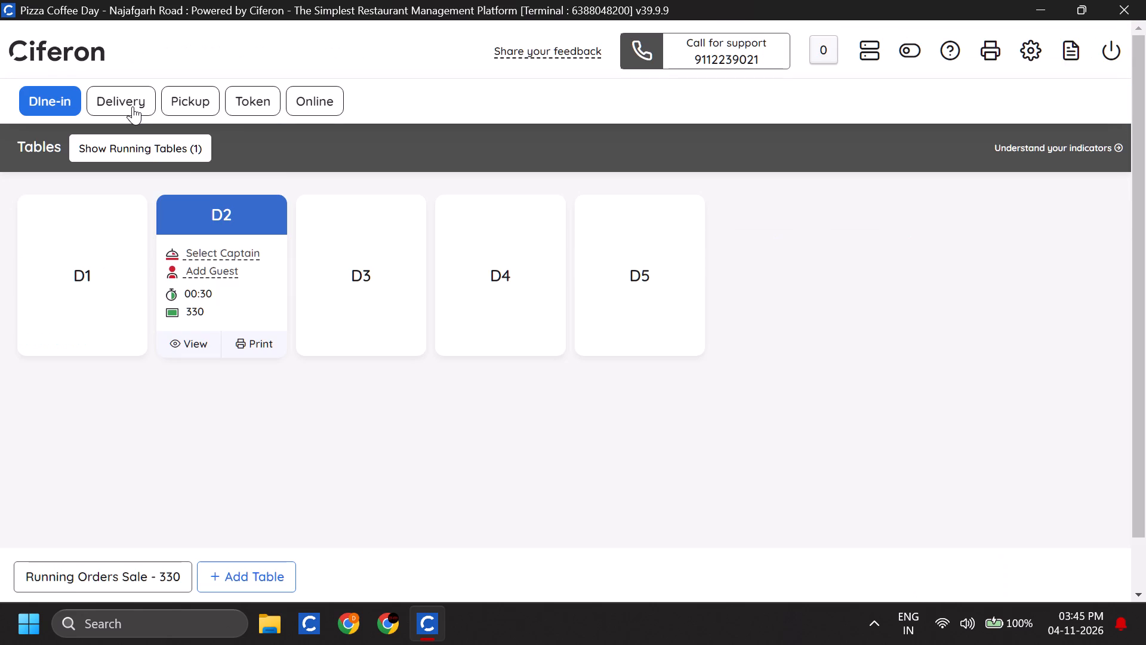
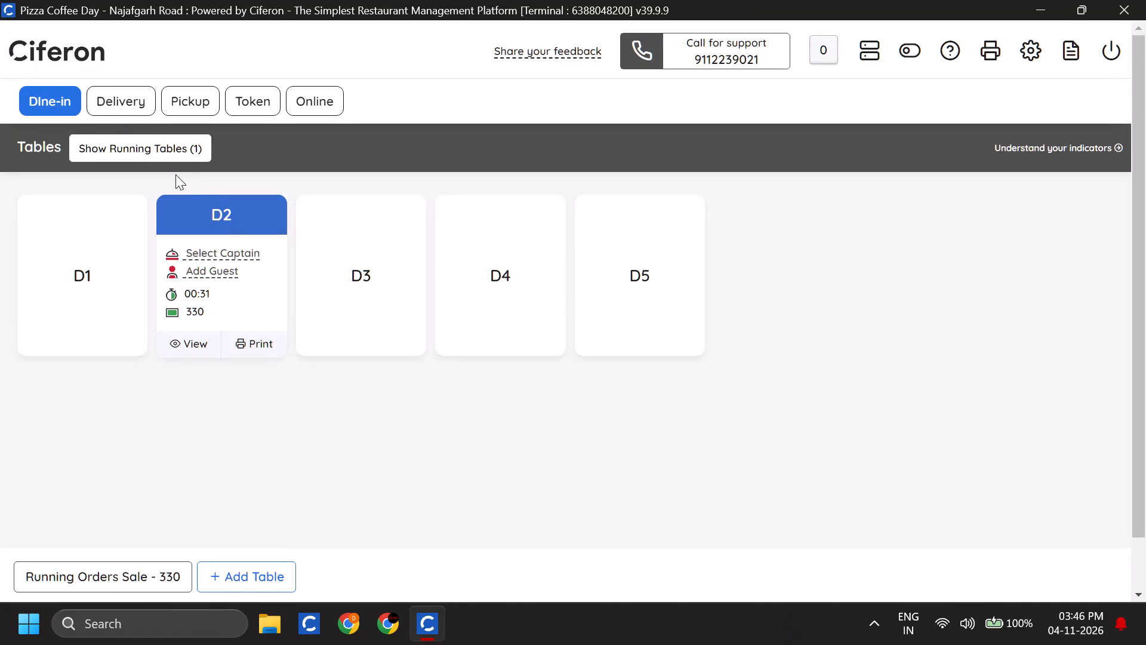
Open the running order on dine-in table D2, save and settle it with Paytm, and return to the tables.
{"action": "left_click", "coordinate": [232, 214]}
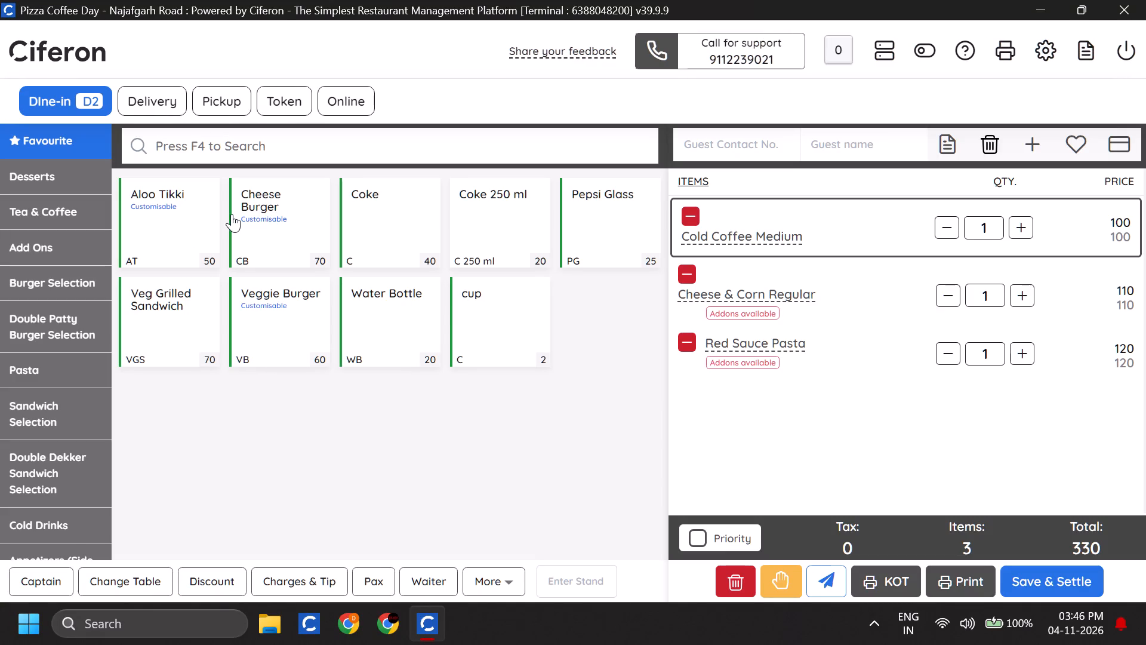
{"action": "left_click", "coordinate": [60, 95]}
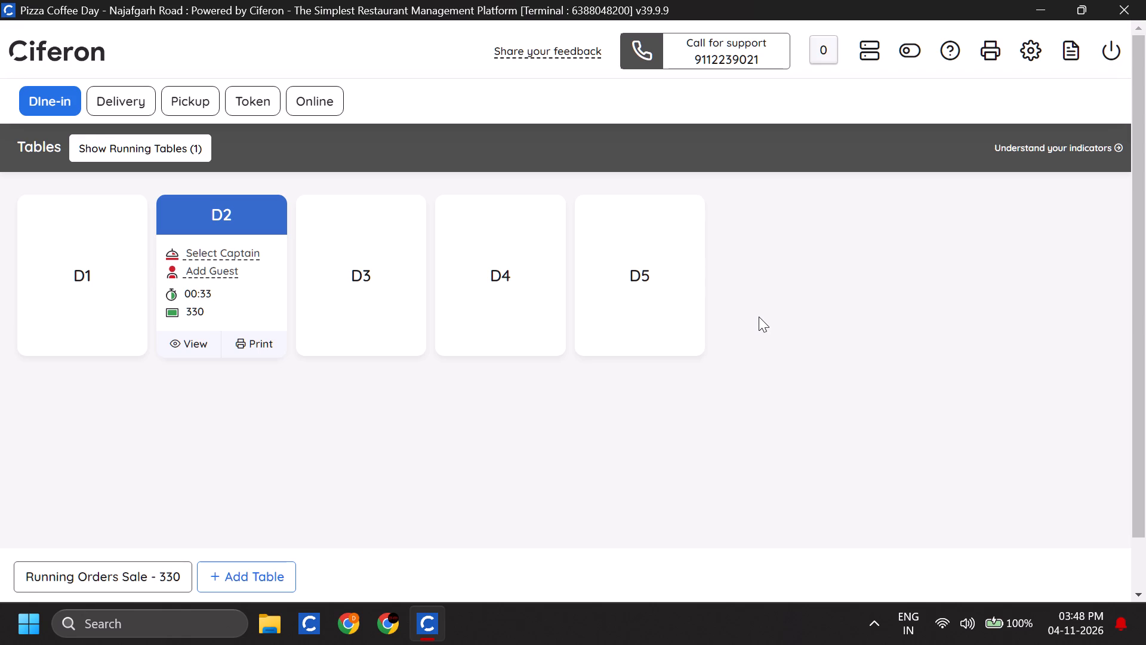
{"action": "left_click", "coordinate": [253, 210]}
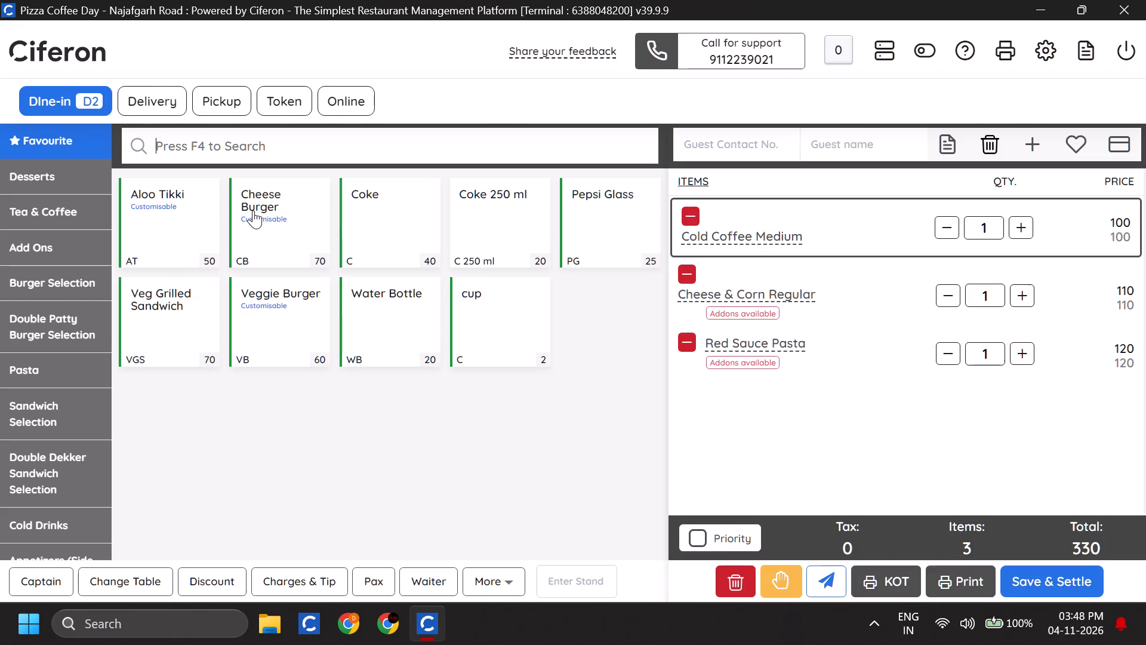
{"action": "left_click", "coordinate": [1042, 575]}
{"action": "left_click", "coordinate": [452, 254]}
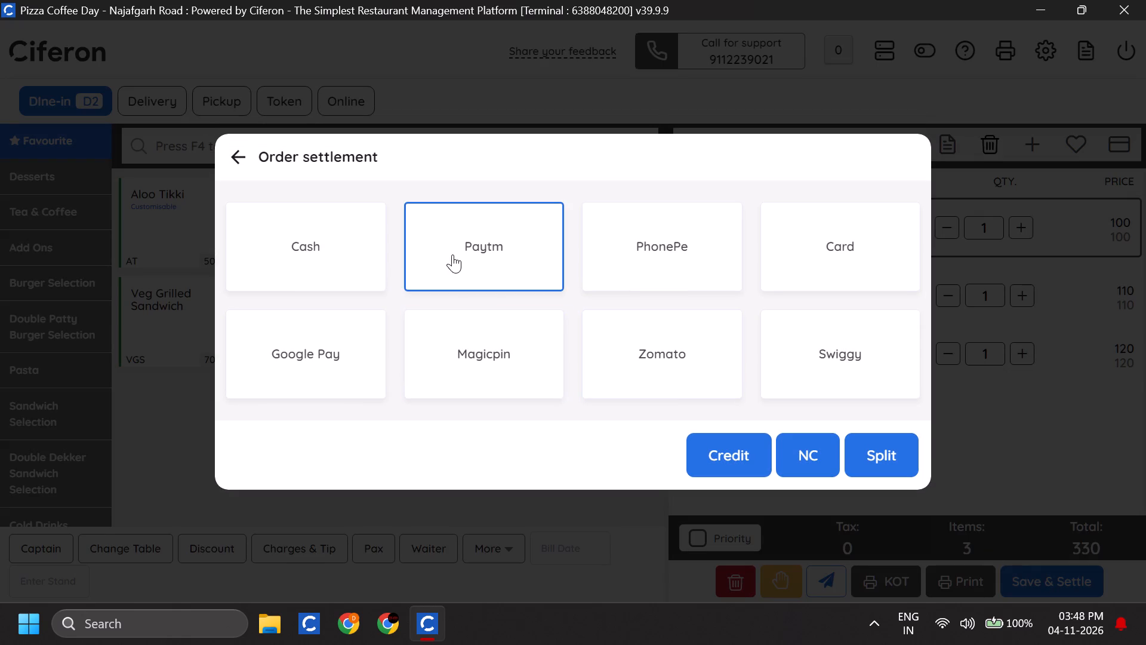
{"action": "left_click", "coordinate": [48, 90]}
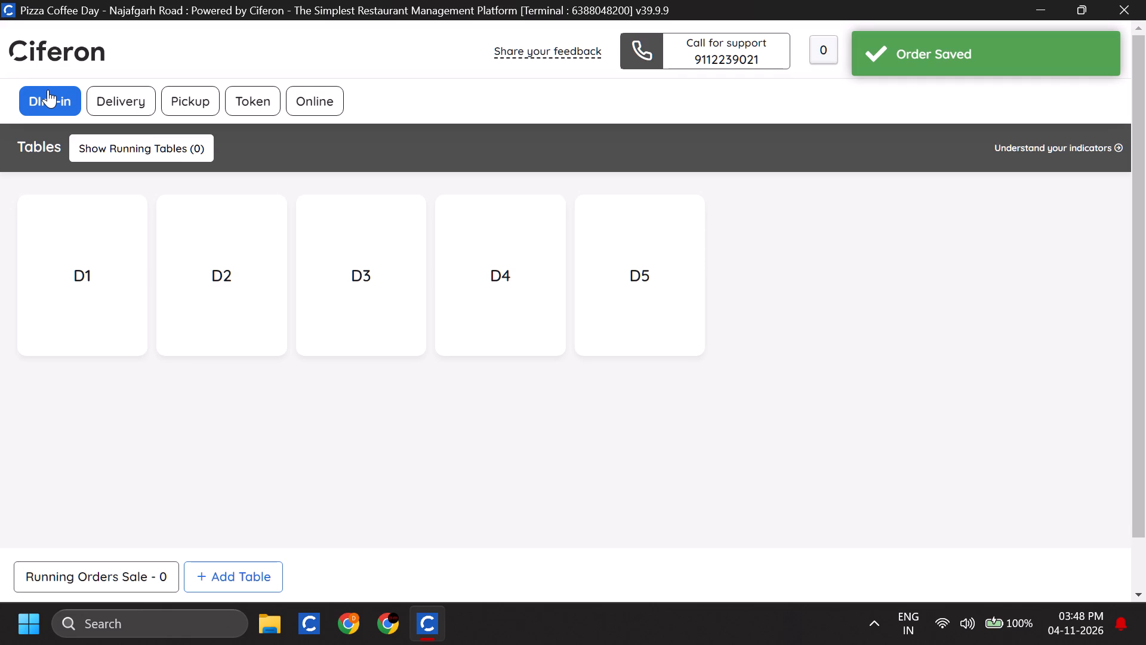
Check the delivery and pickup order lists for remaining orders and return to the dine-in tables.
{"action": "left_click", "coordinate": [106, 94]}
{"action": "left_click", "coordinate": [188, 105]}
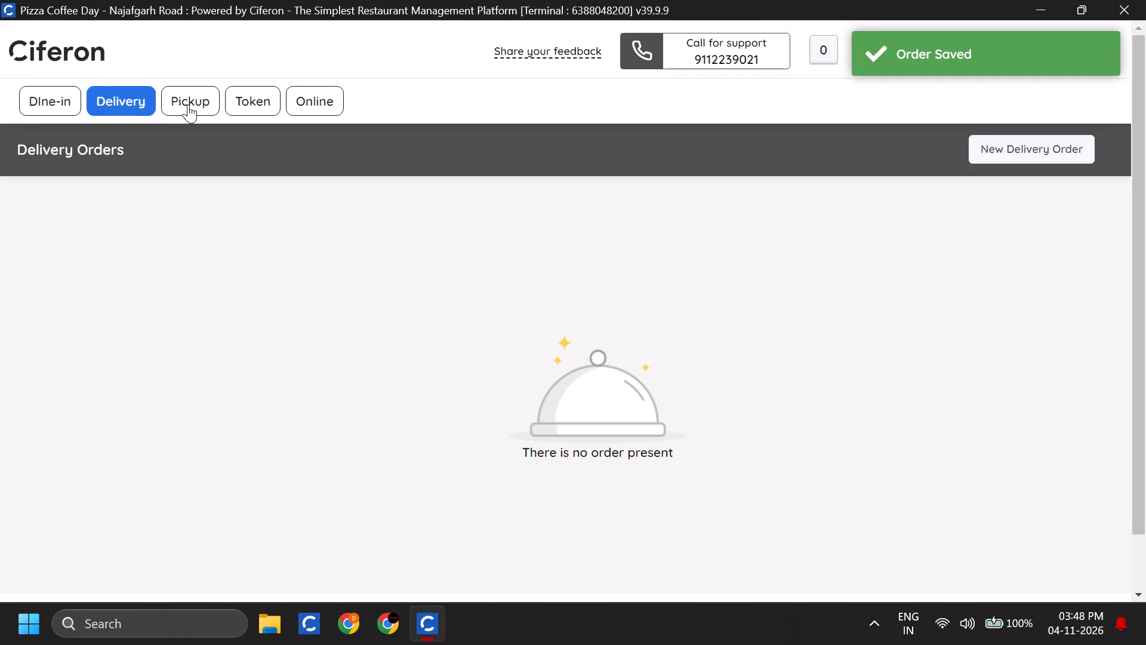
{"action": "left_click", "coordinate": [43, 100]}
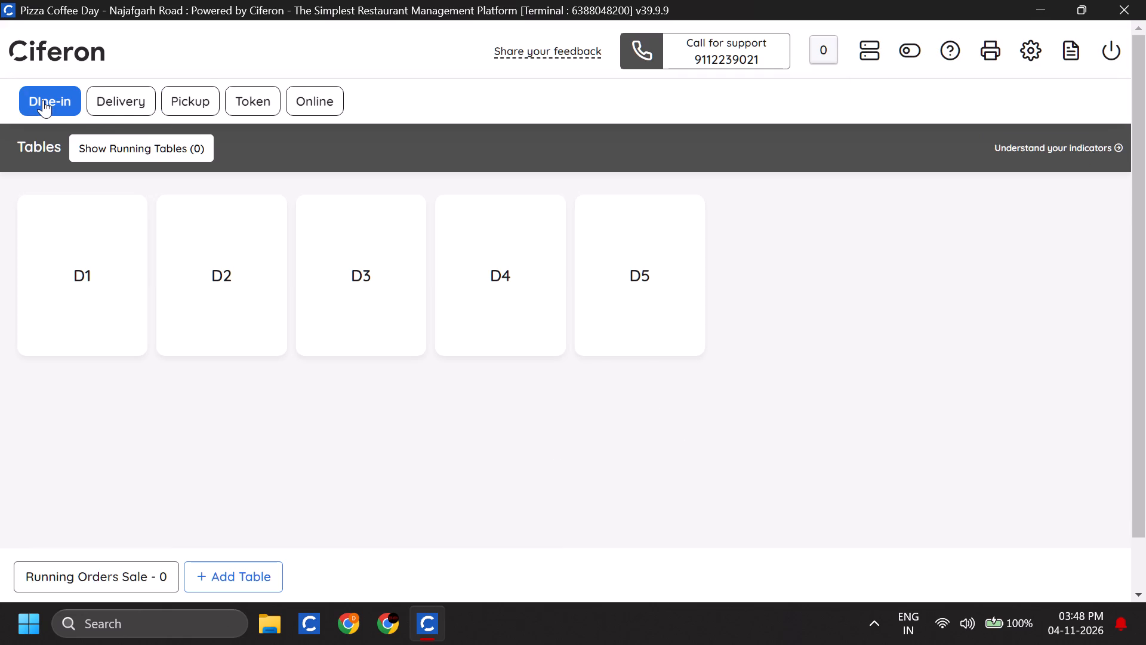
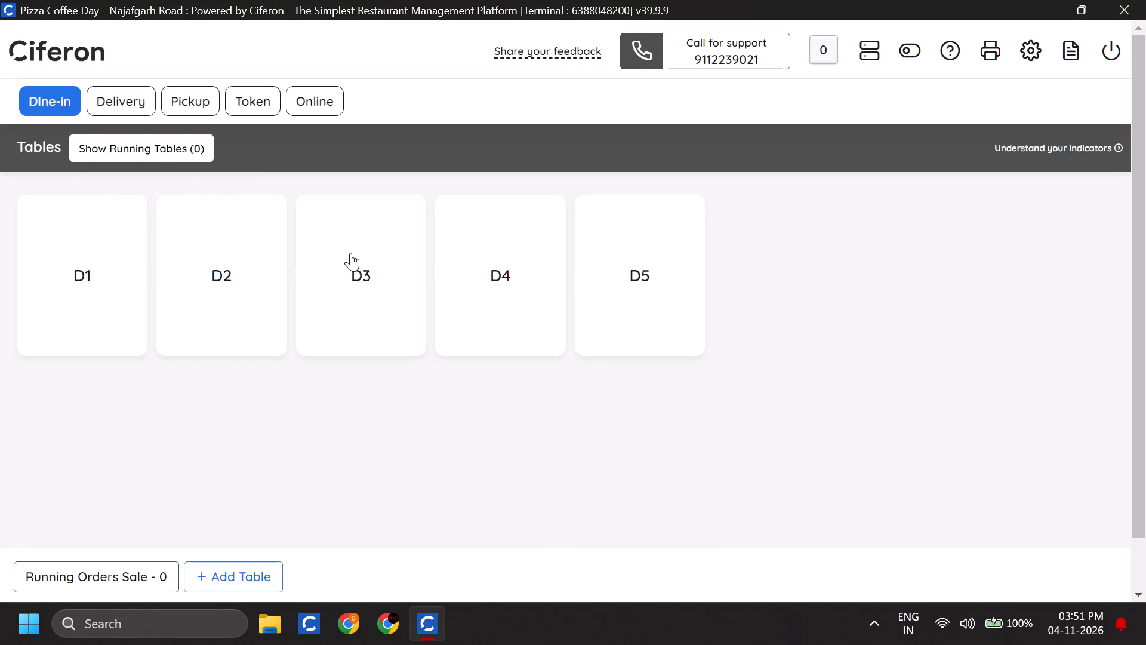
Open the delivery orders view from the dine-in tables.
{"action": "left_click", "coordinate": [121, 102]}
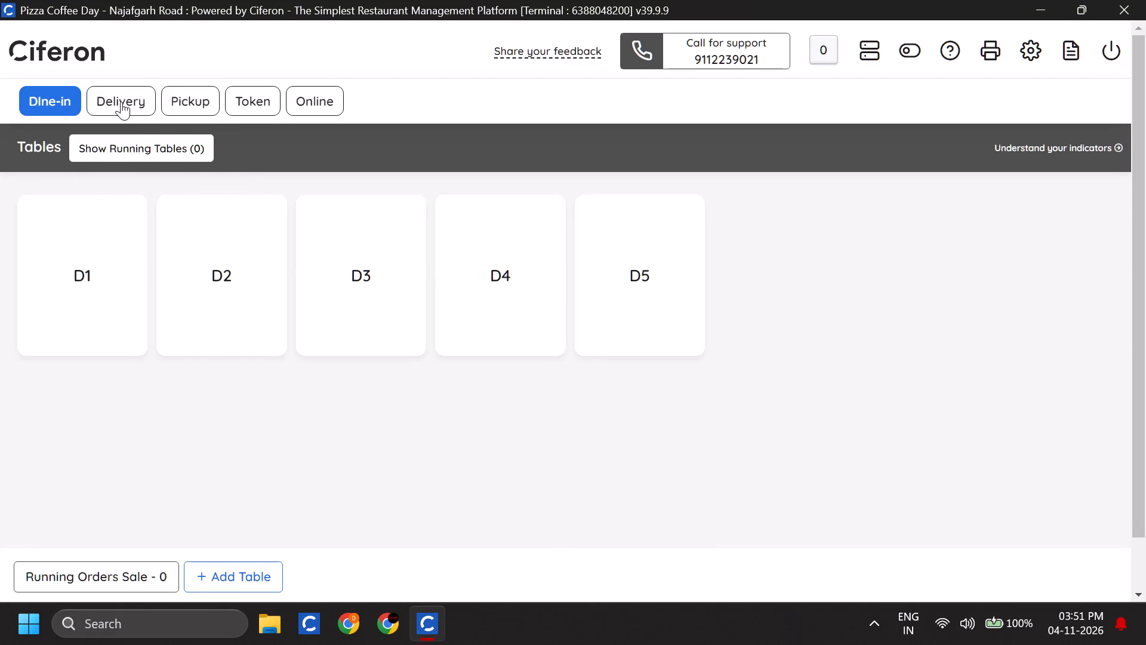
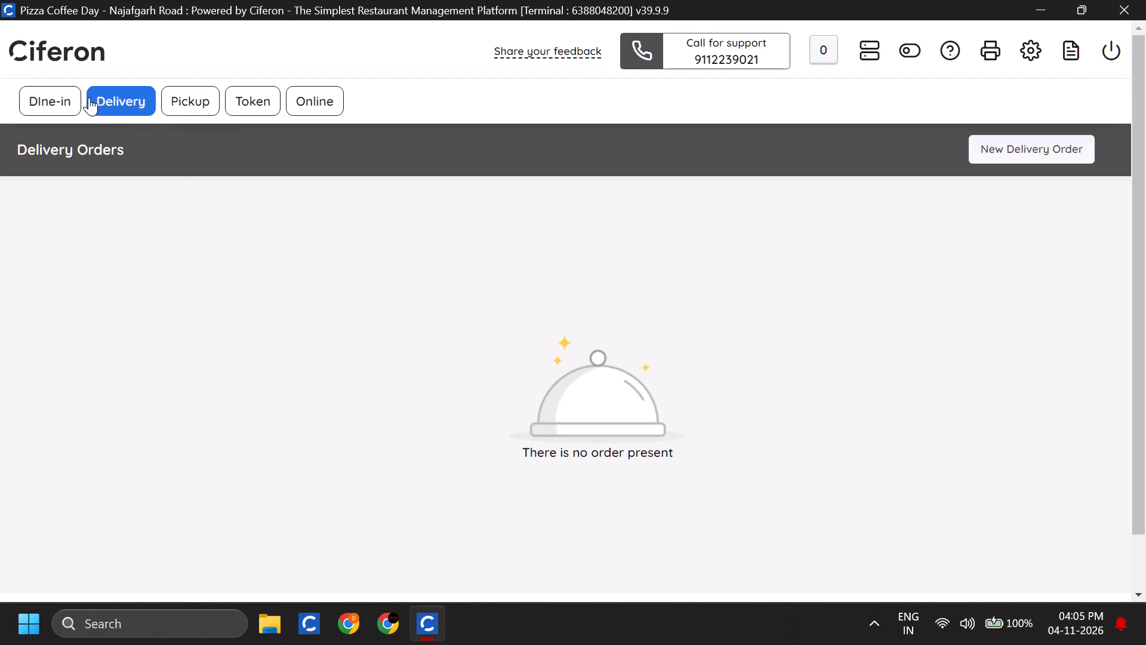
Switch from delivery orders to the dine-in tables and check today's Sales Dashboard twice, returning to the POS tables each time.
{"action": "left_click", "coordinate": [71, 97]}
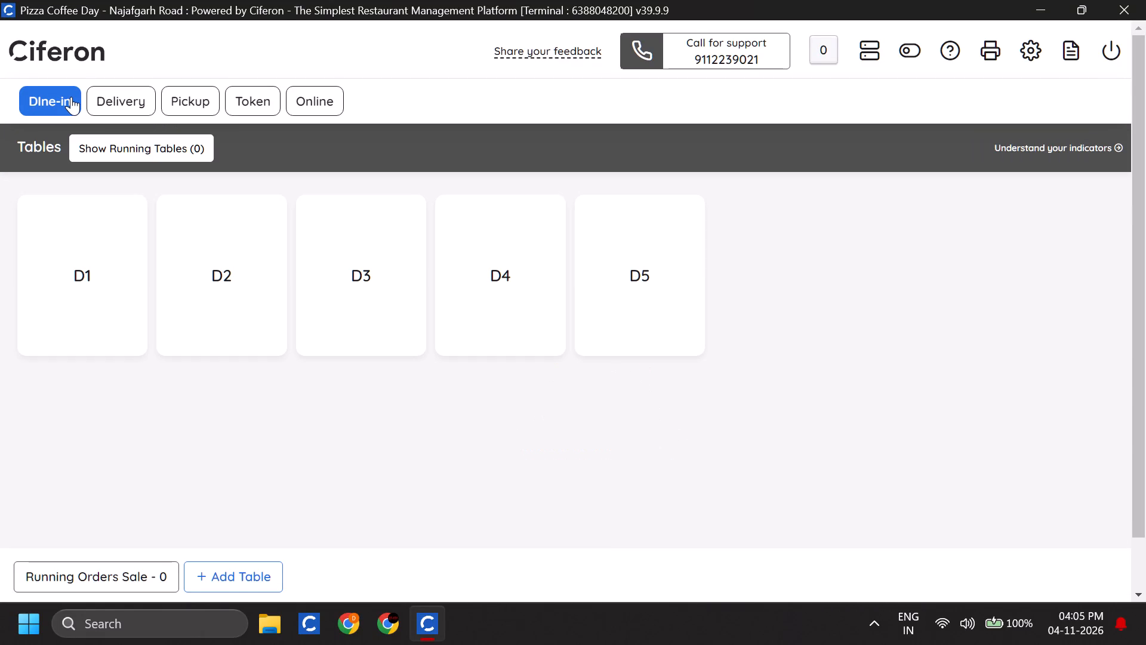
{"action": "left_click", "coordinate": [66, 73]}
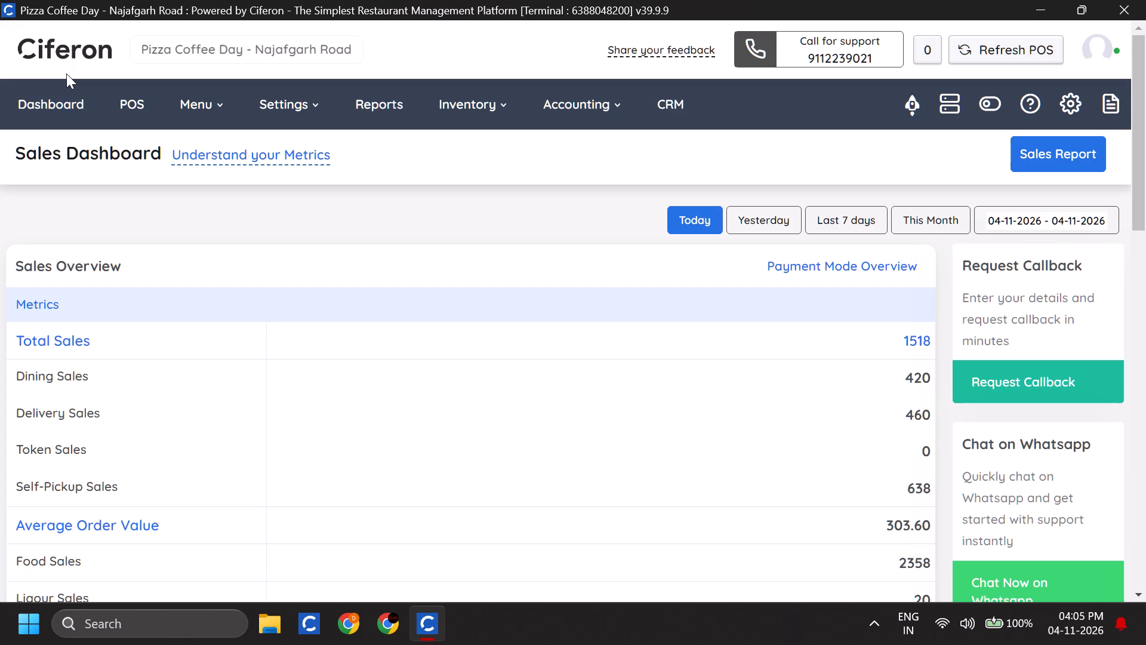
{"action": "left_click", "coordinate": [133, 100]}
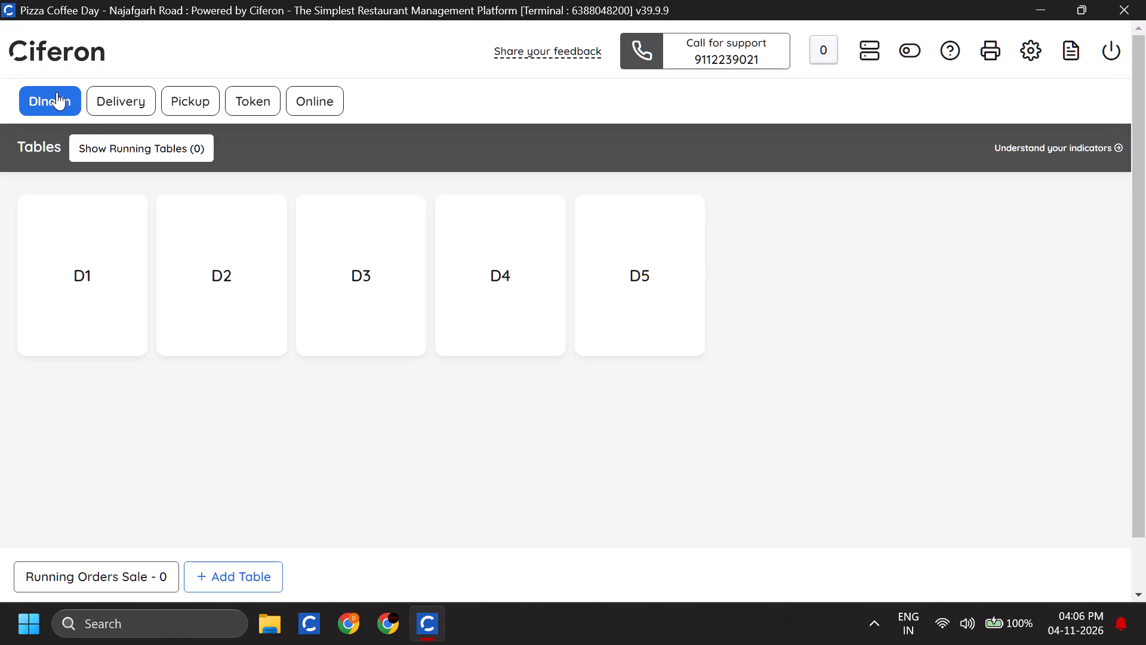
{"action": "left_click", "coordinate": [54, 74]}
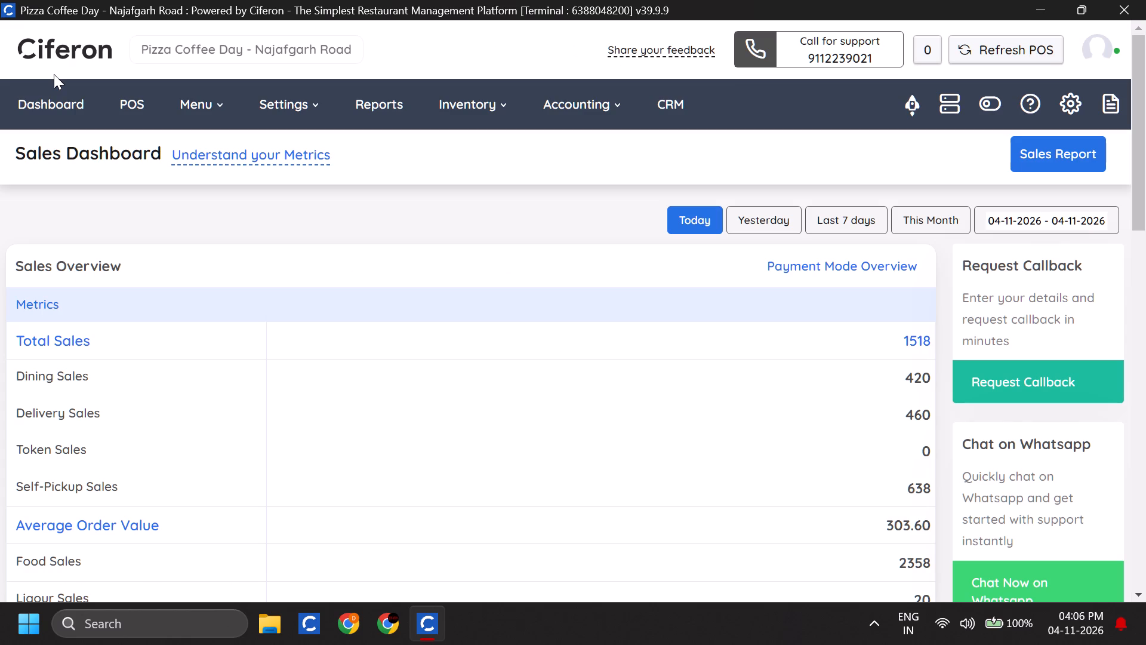
{"action": "left_click", "coordinate": [124, 106]}
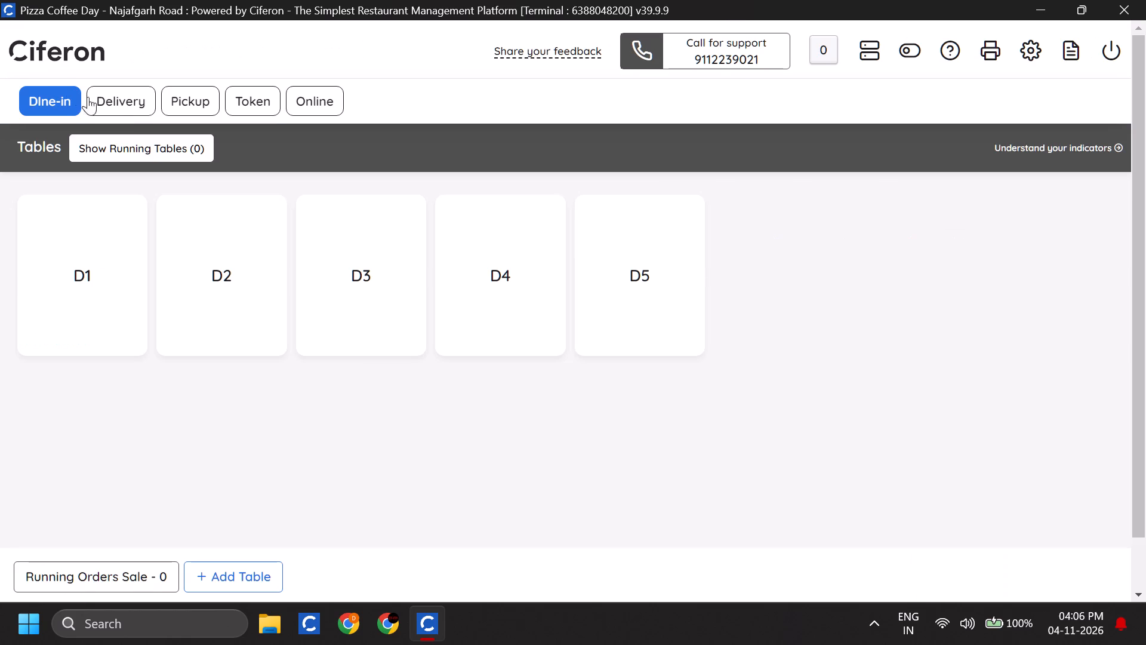
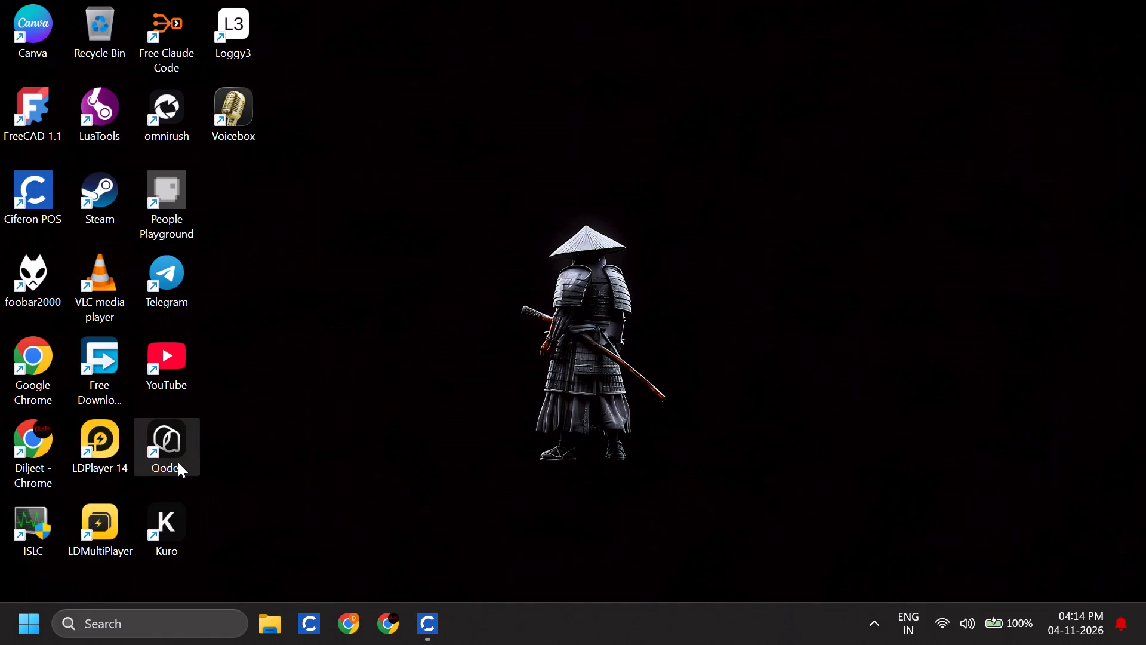
Switch to the desktop's Kuro app by launching it.
{"action": "double_click", "coordinate": [175, 528]}
{"action": "right_click", "coordinate": [325, 411]}
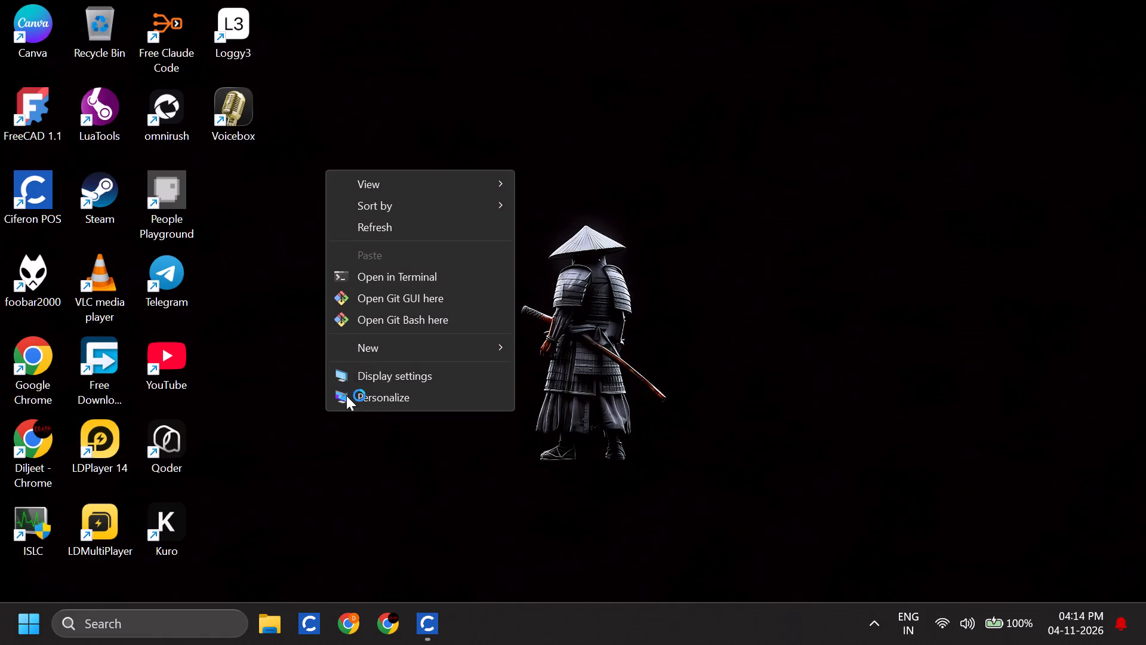
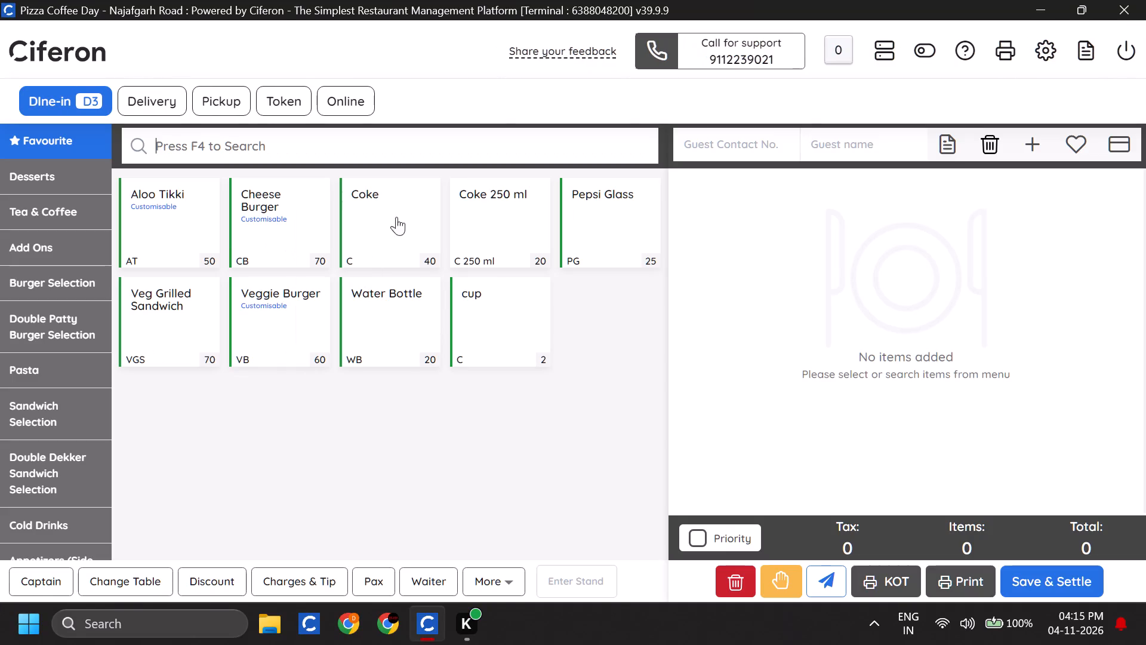
Add three Cheese Burgers without addons and three Pepsi Glasses to table D3's dine-in order.
{"action": "triple_click", "coordinate": [279, 220]}
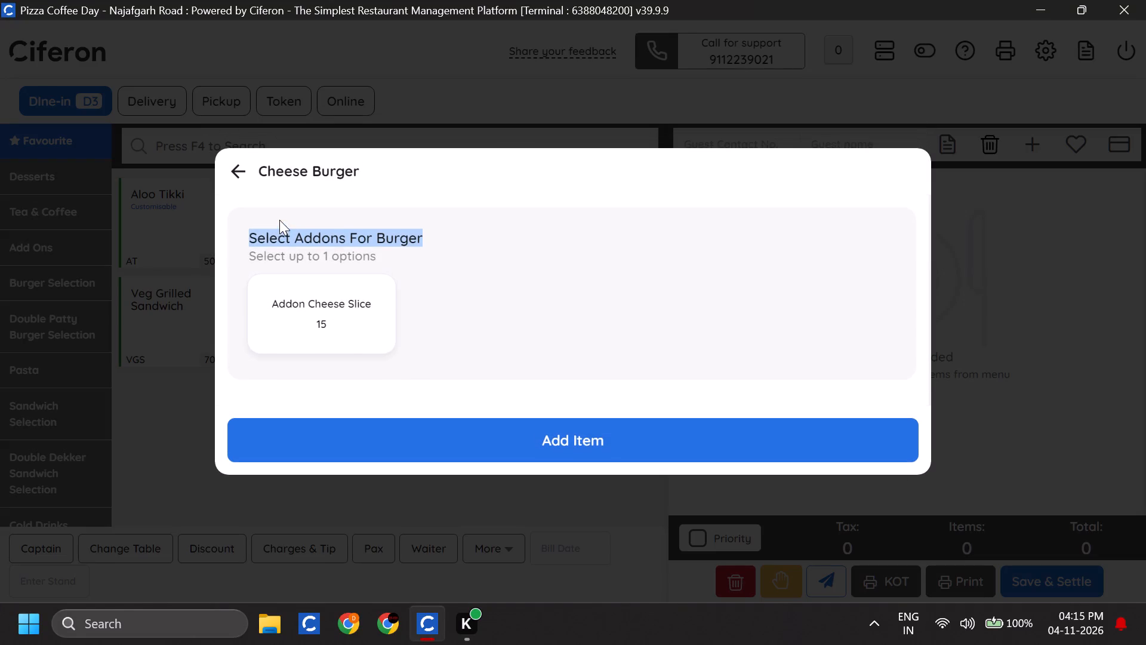
{"action": "left_click", "coordinate": [379, 446]}
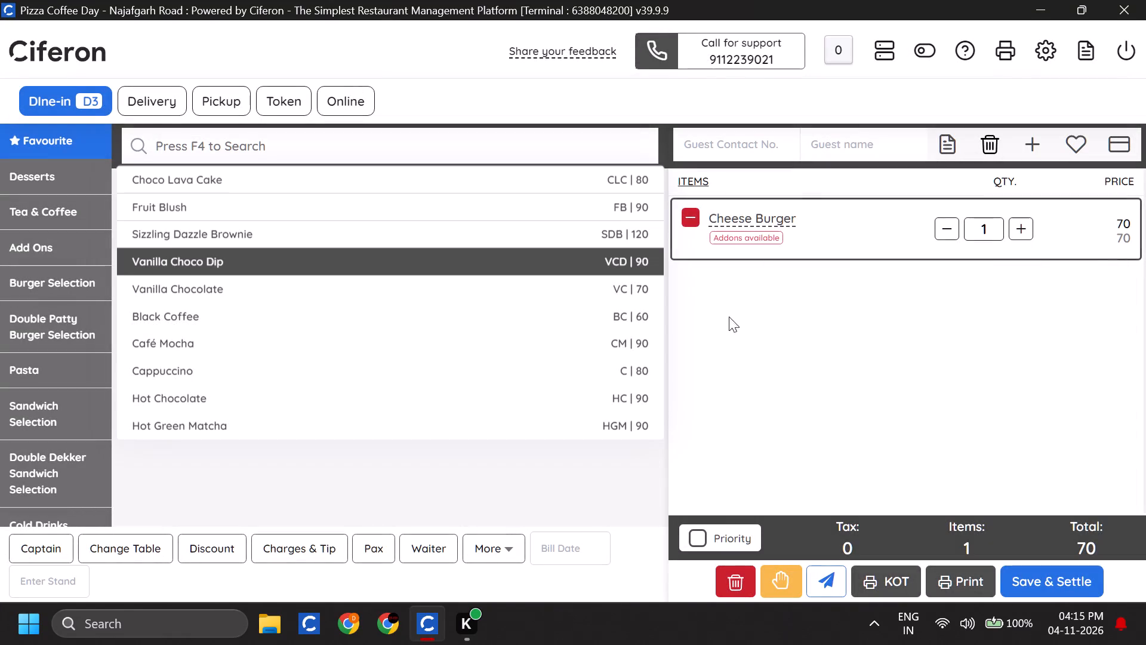
{"action": "left_click", "coordinate": [806, 365]}
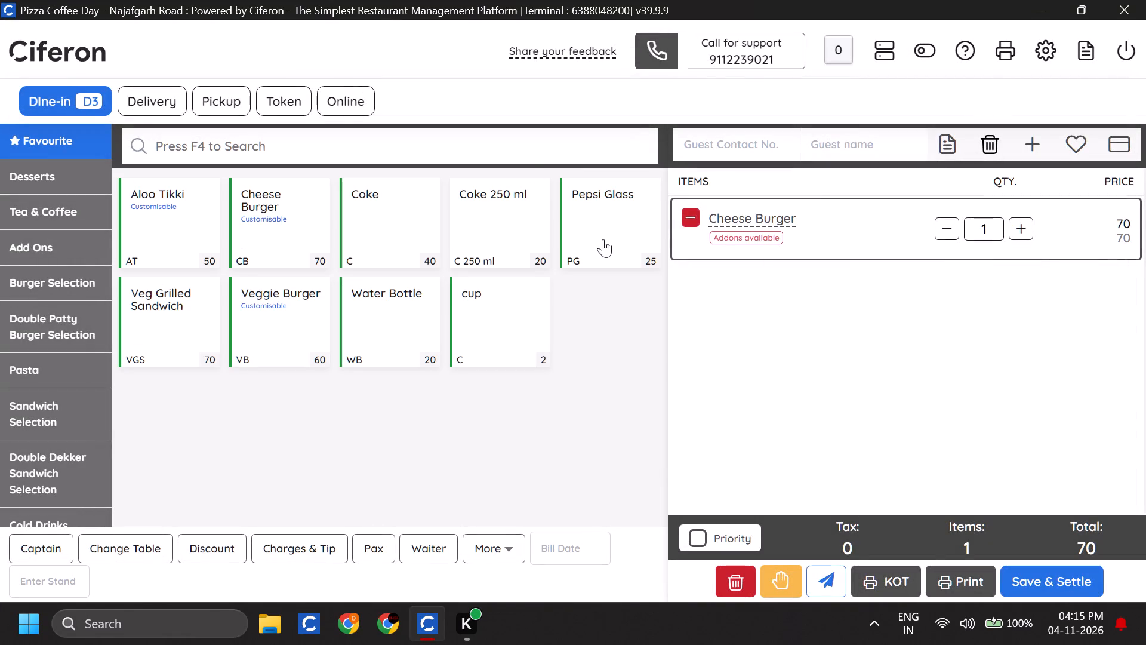
{"action": "left_click", "coordinate": [603, 239]}
{"action": "double_click", "coordinate": [603, 239]}
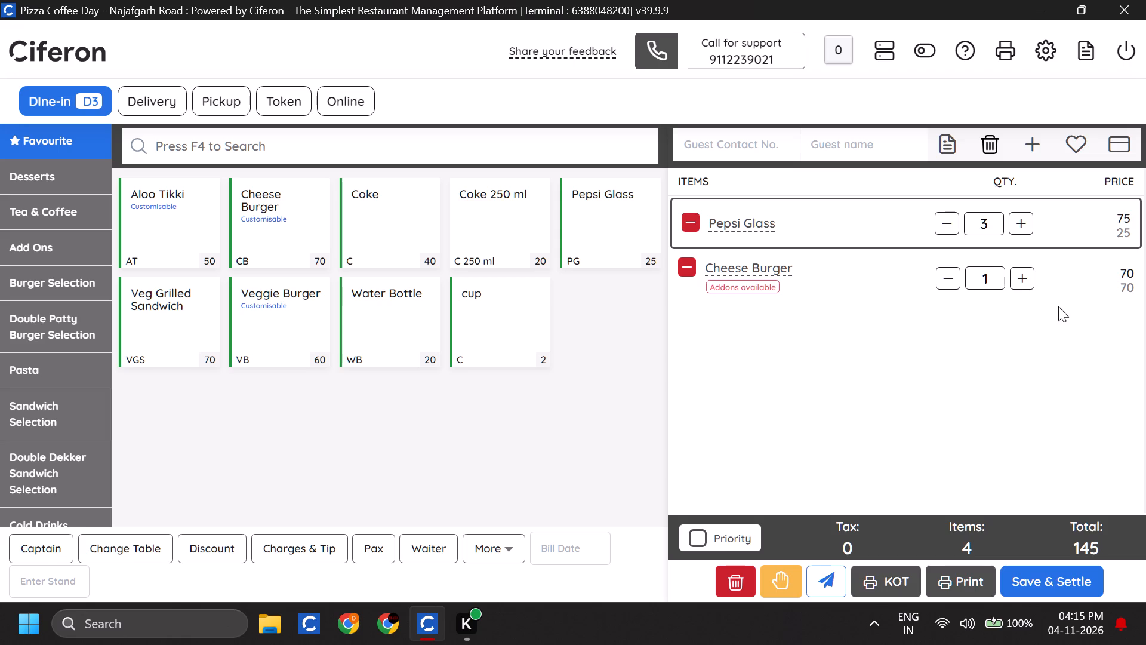
{"action": "double_click", "coordinate": [1022, 279]}
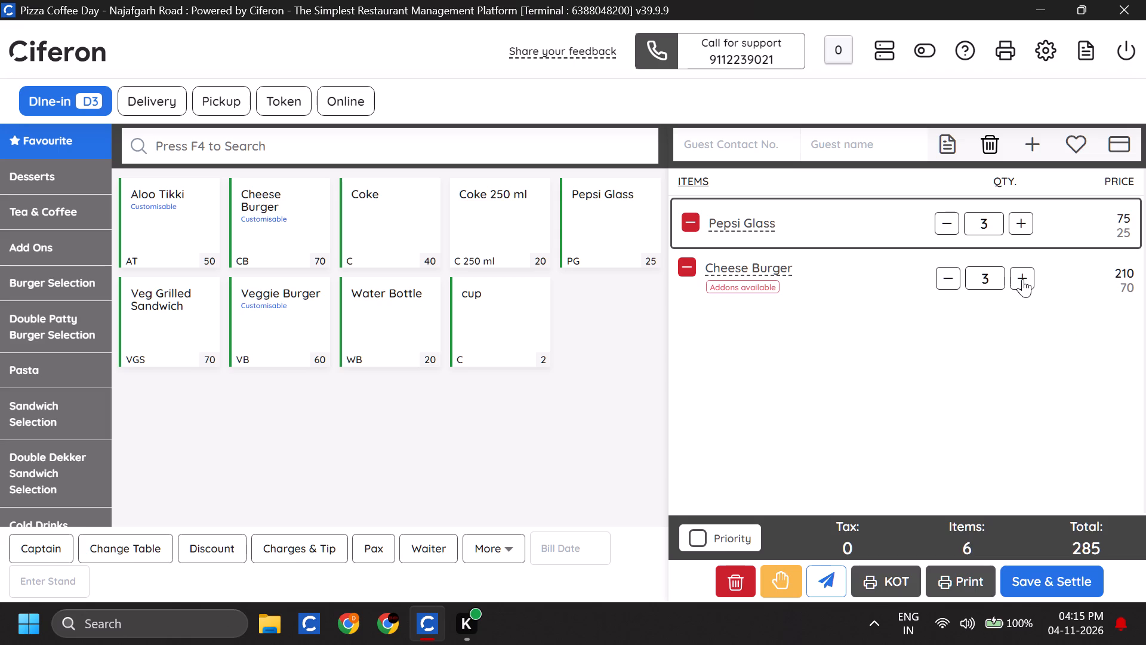
Search the menu for "pp" and add one Medium Peppy Paneer without addons to table D3's order.
{"action": "left_click", "coordinate": [643, 139]}
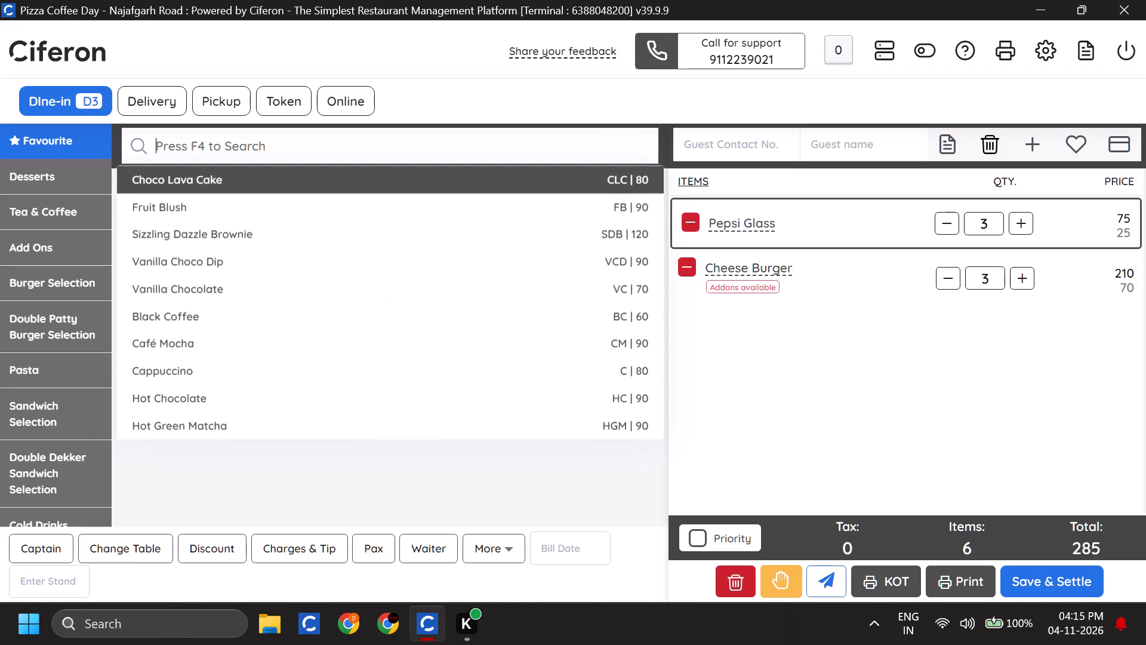
{"action": "type", "text": "pp"}
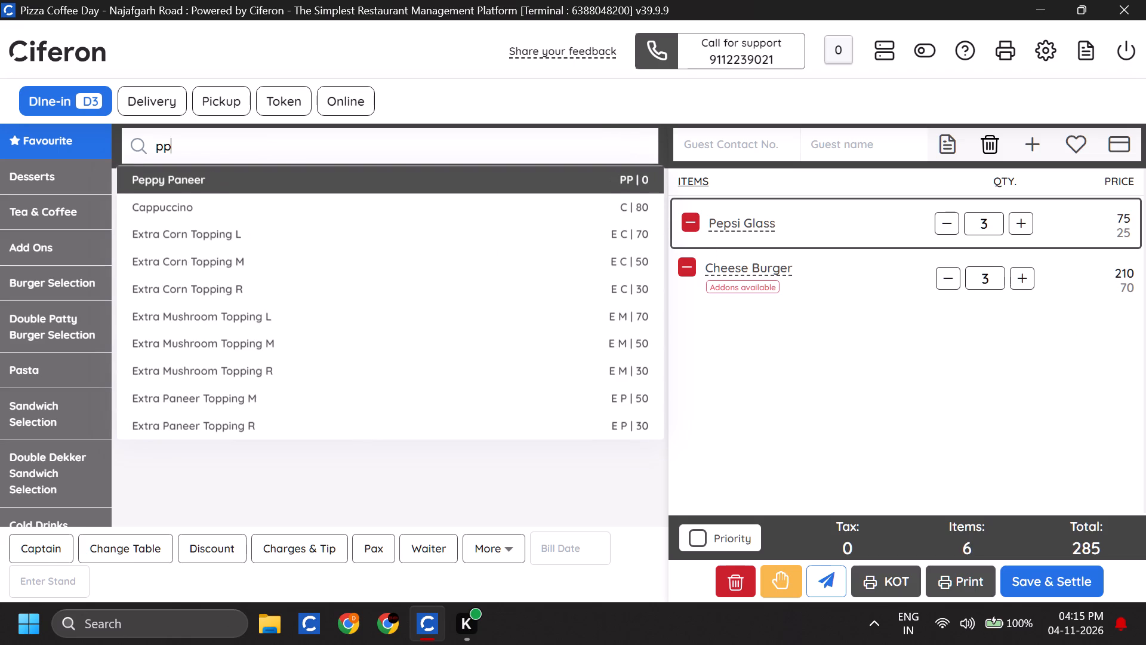
{"action": "left_click", "coordinate": [603, 188]}
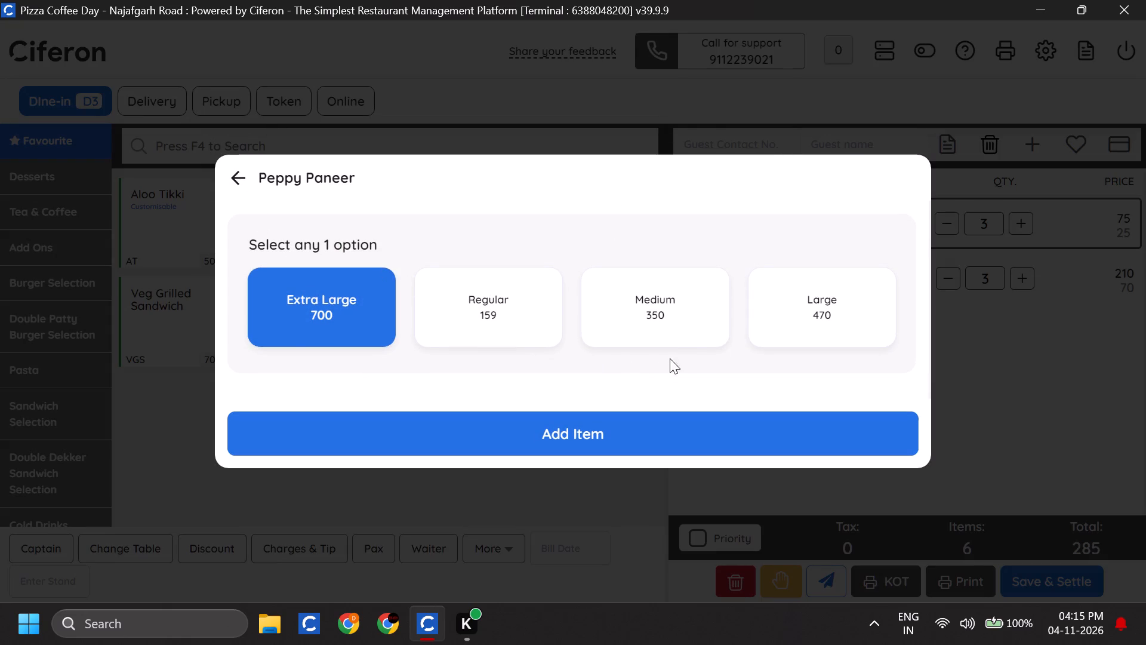
{"action": "left_click", "coordinate": [683, 337]}
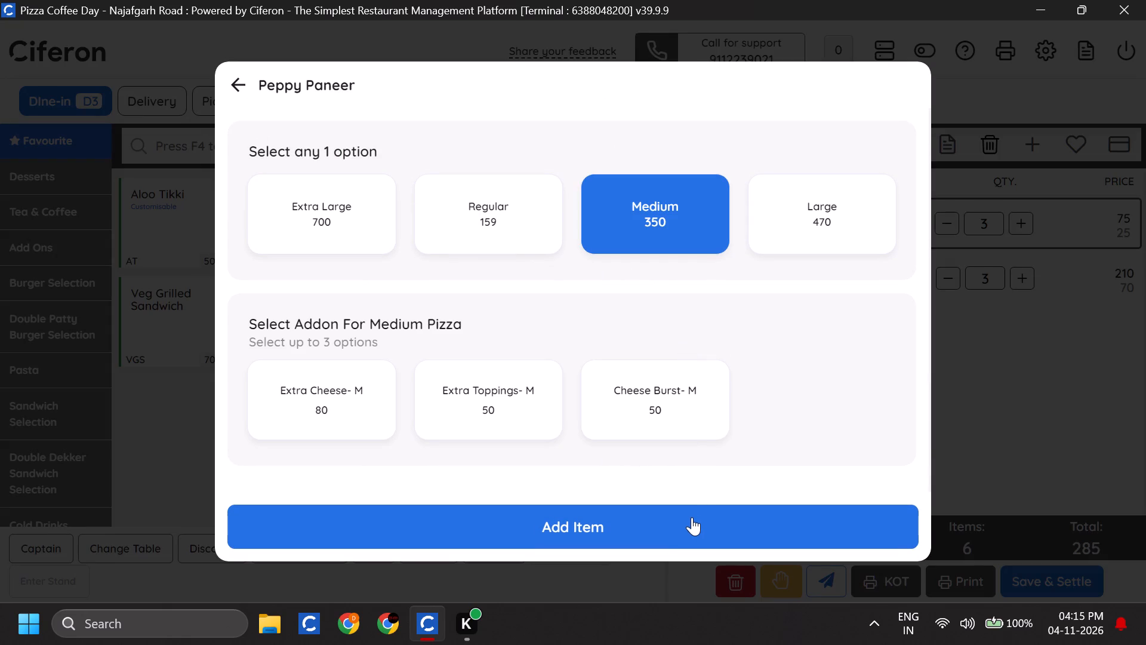
{"action": "left_click", "coordinate": [692, 517]}
{"action": "left_click", "coordinate": [740, 467]}
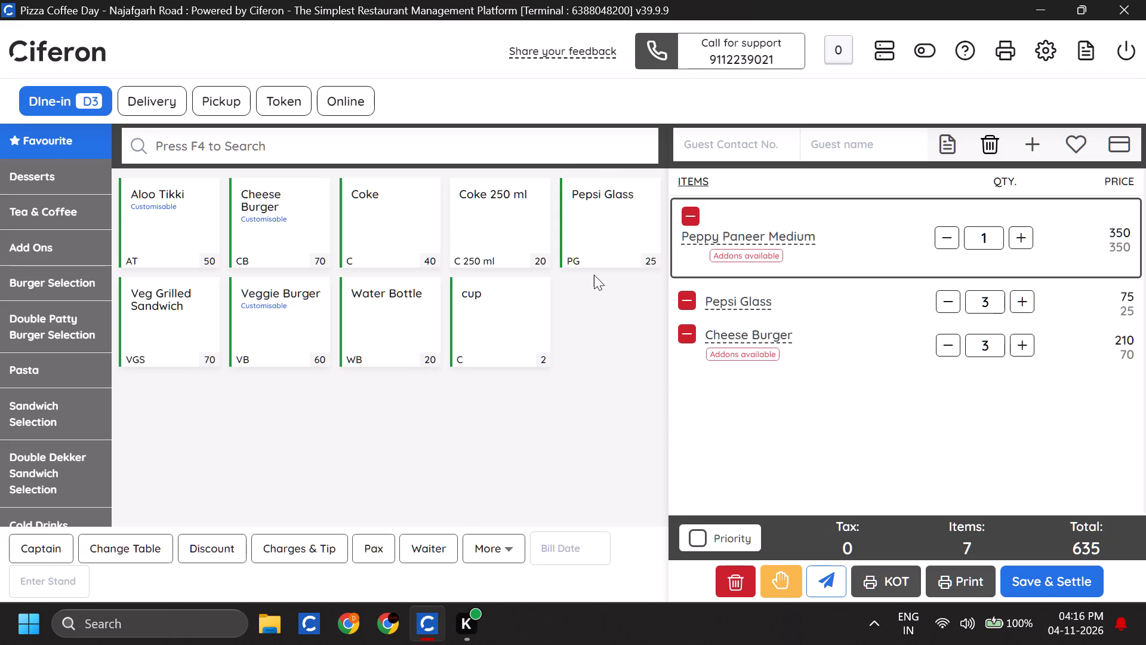
Print the kitchen order ticket (KOT) for table D3's order.
{"action": "left_click", "coordinate": [605, 305]}
{"action": "scroll", "coordinate": [640, 306], "scroll_direction": "up", "scroll_amount": 1}
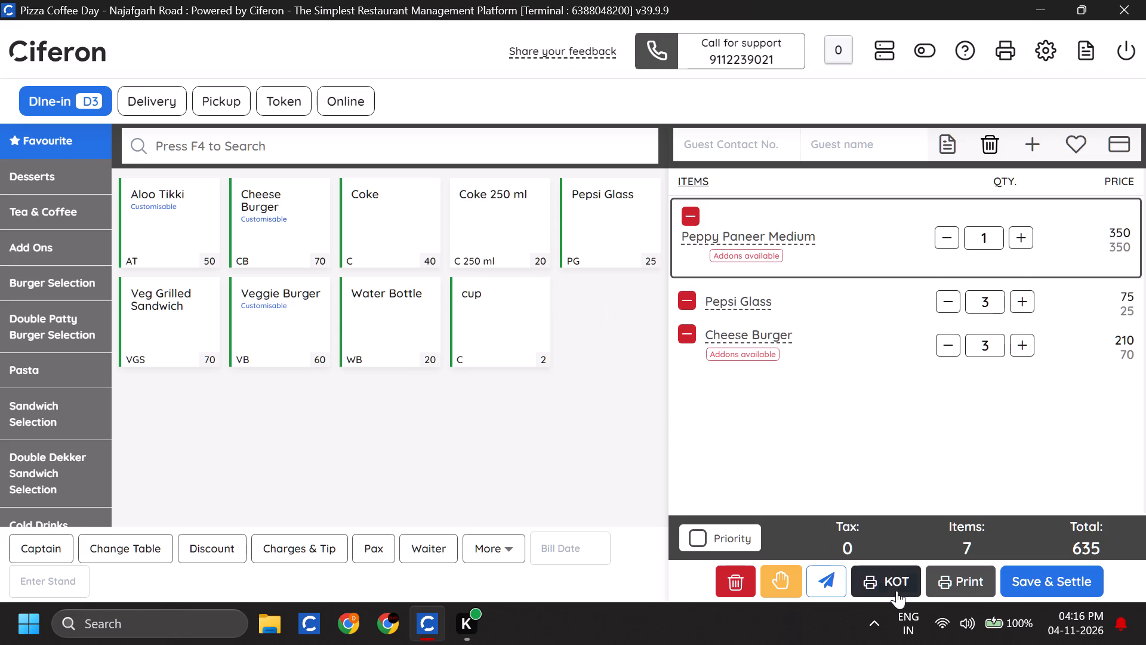
{"action": "left_click", "coordinate": [897, 591]}
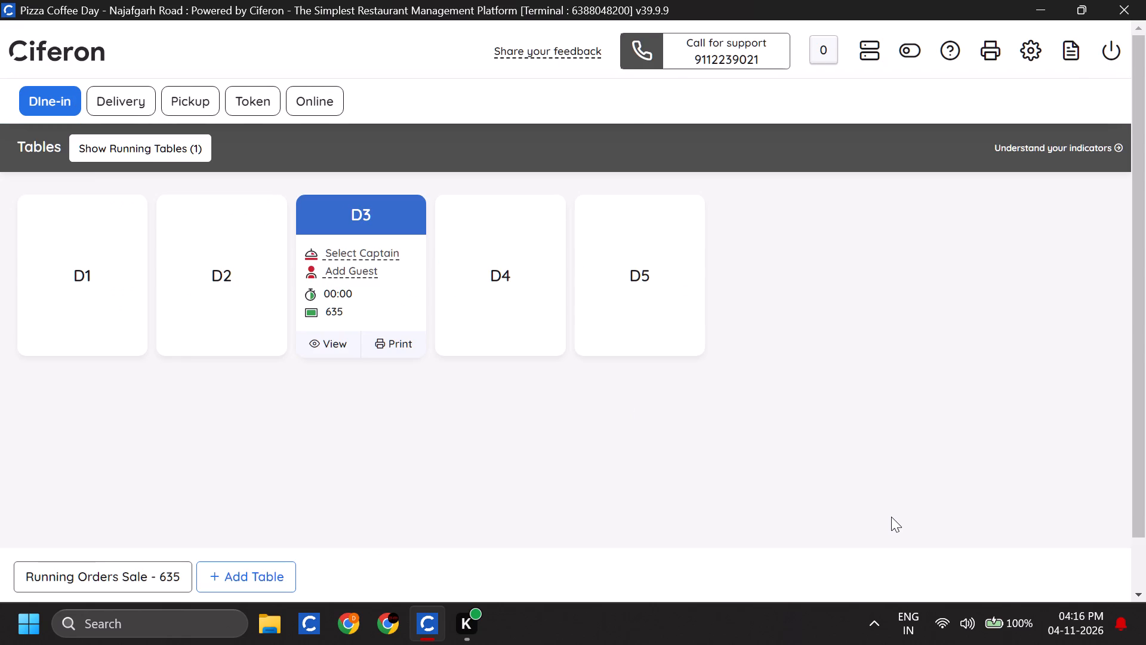
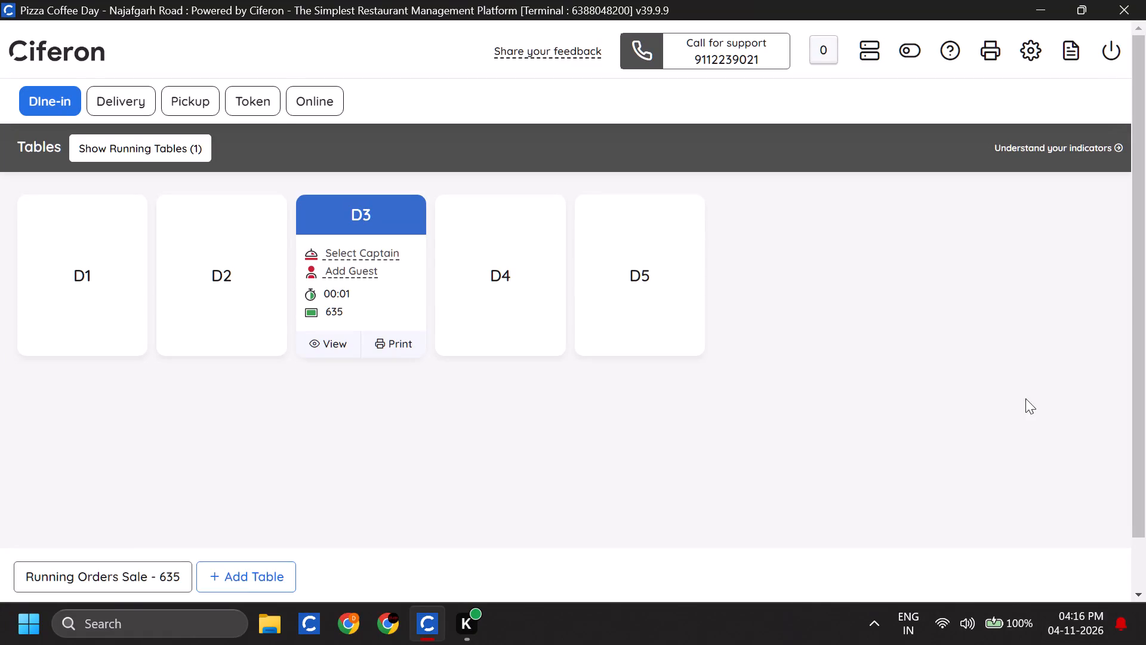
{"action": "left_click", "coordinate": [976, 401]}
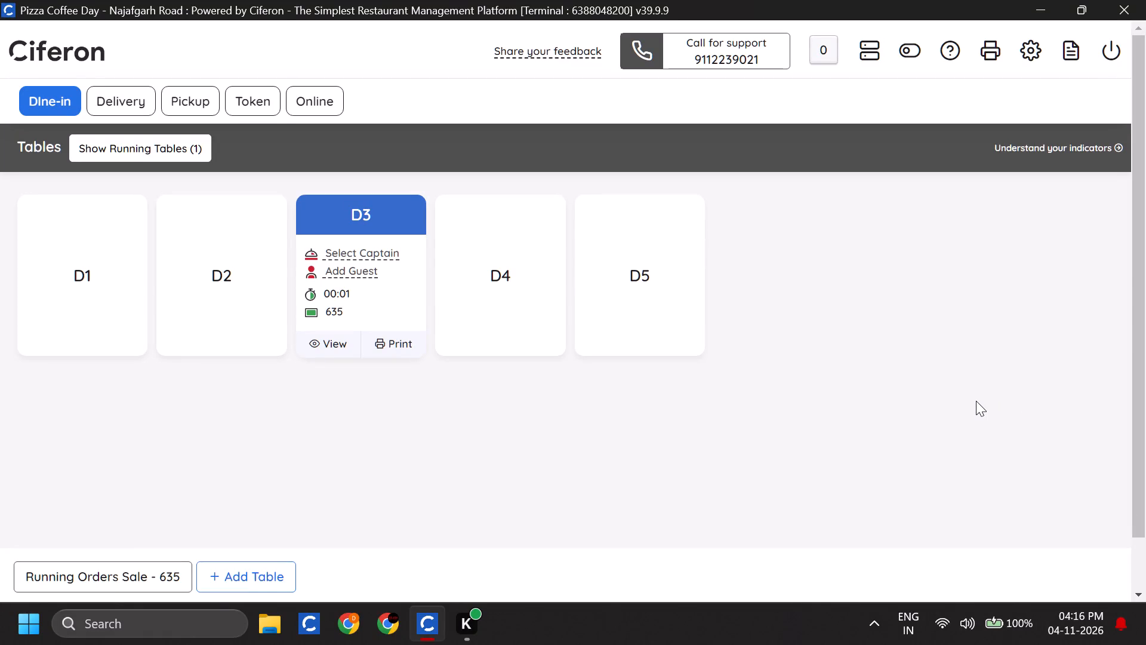